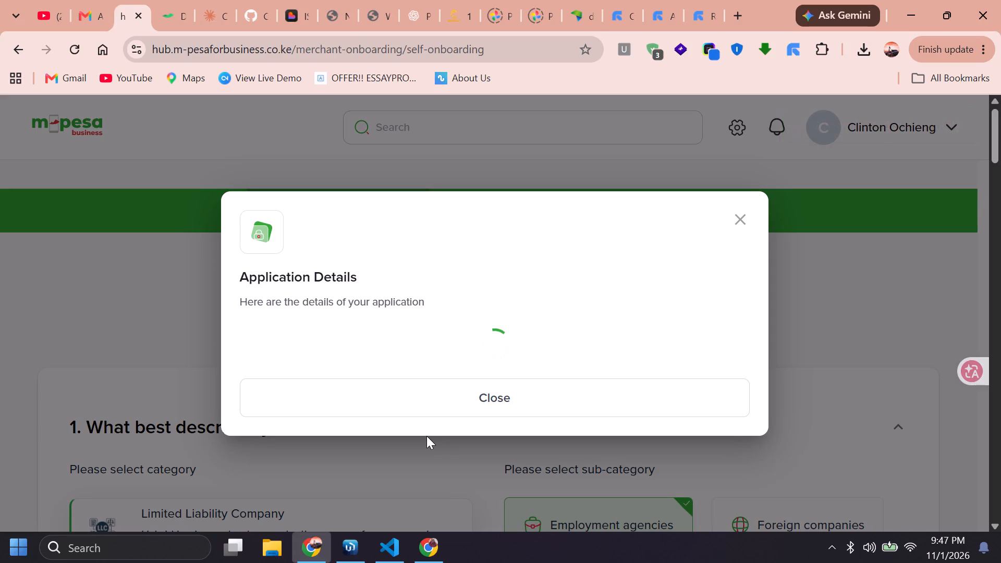
Download the sticker for the till listed in the application details.
{"action": "scroll", "coordinate": [486, 378], "scroll_direction": "down", "scroll_amount": 2}
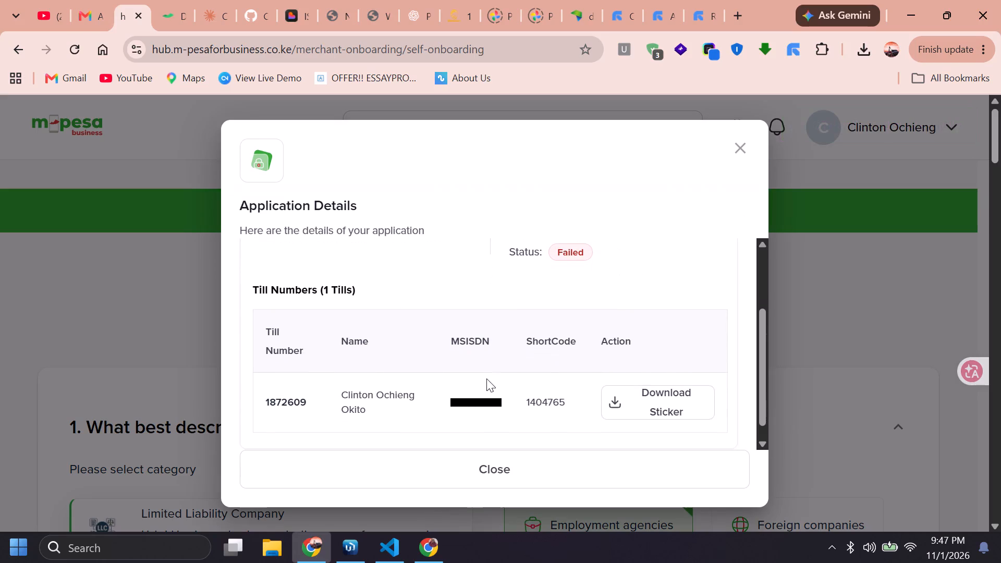
{"action": "scroll", "coordinate": [486, 378], "scroll_direction": "down", "scroll_amount": 1}
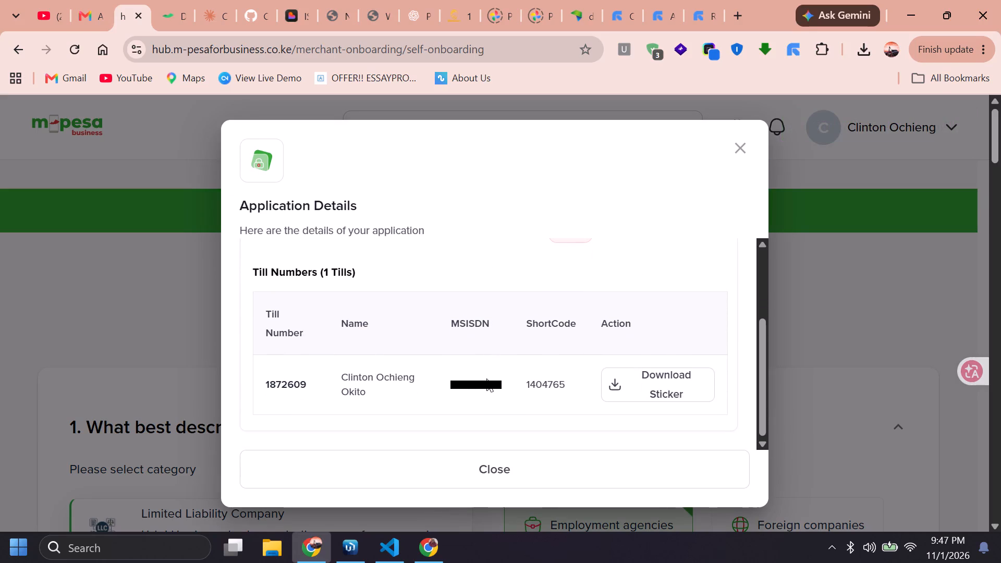
{"action": "scroll", "coordinate": [486, 378], "scroll_direction": "down", "scroll_amount": 1}
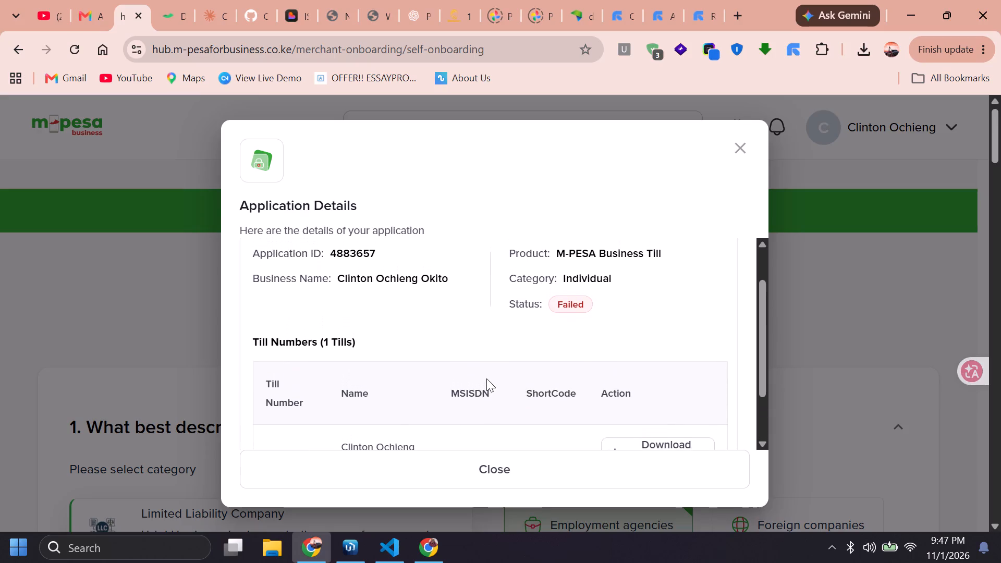
{"action": "scroll", "coordinate": [486, 378], "scroll_direction": "down", "scroll_amount": 1}
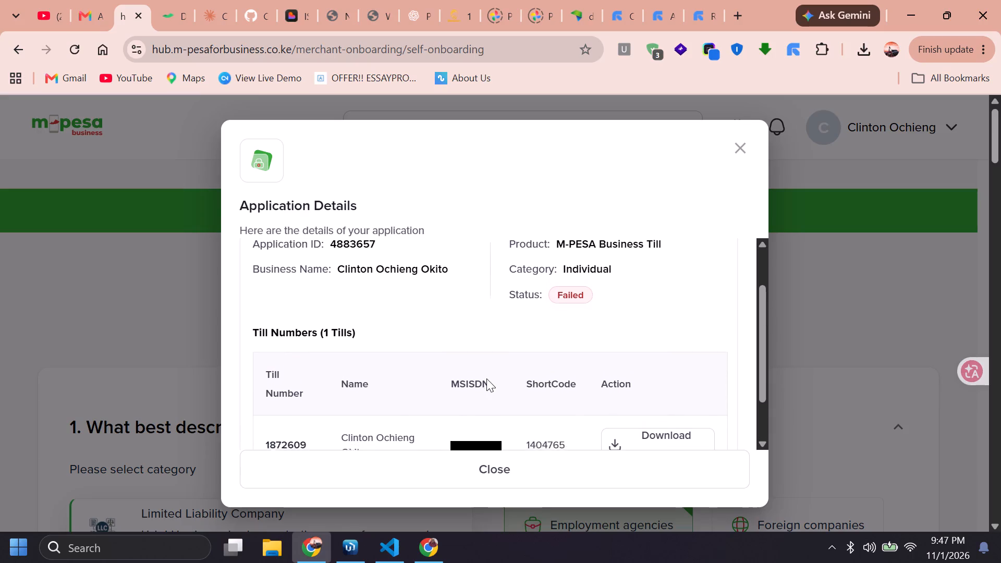
{"action": "scroll", "coordinate": [486, 378], "scroll_direction": "down", "scroll_amount": 1}
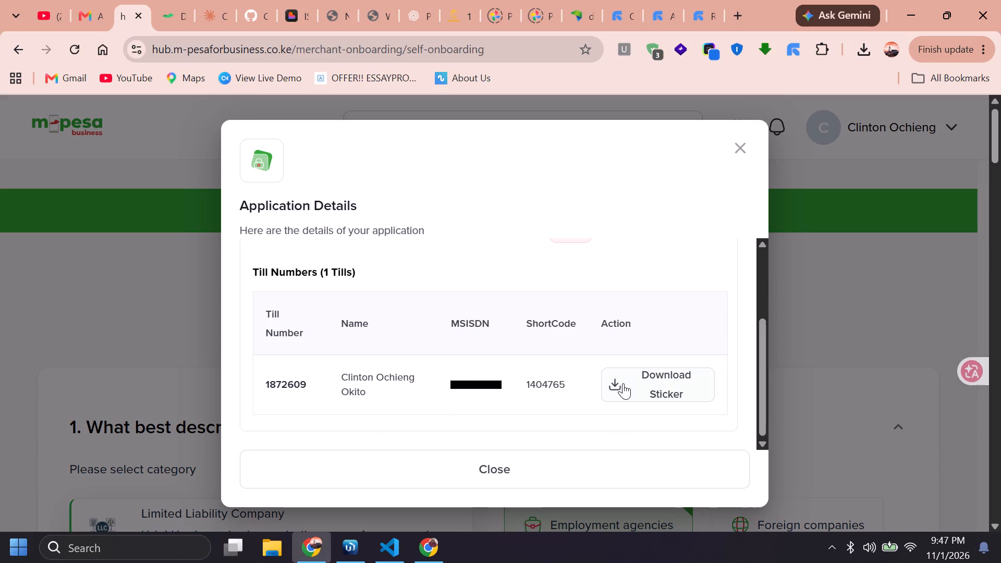
{"action": "scroll", "coordinate": [623, 383], "scroll_direction": "down", "scroll_amount": 1}
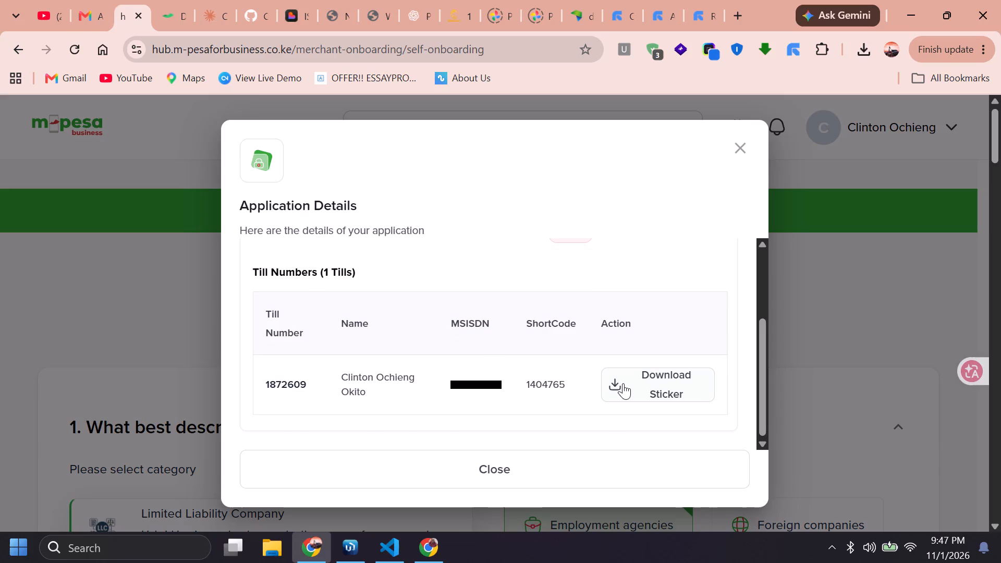
{"action": "scroll", "coordinate": [623, 383], "scroll_direction": "down", "scroll_amount": 1}
{"action": "left_click", "coordinate": [631, 381]}
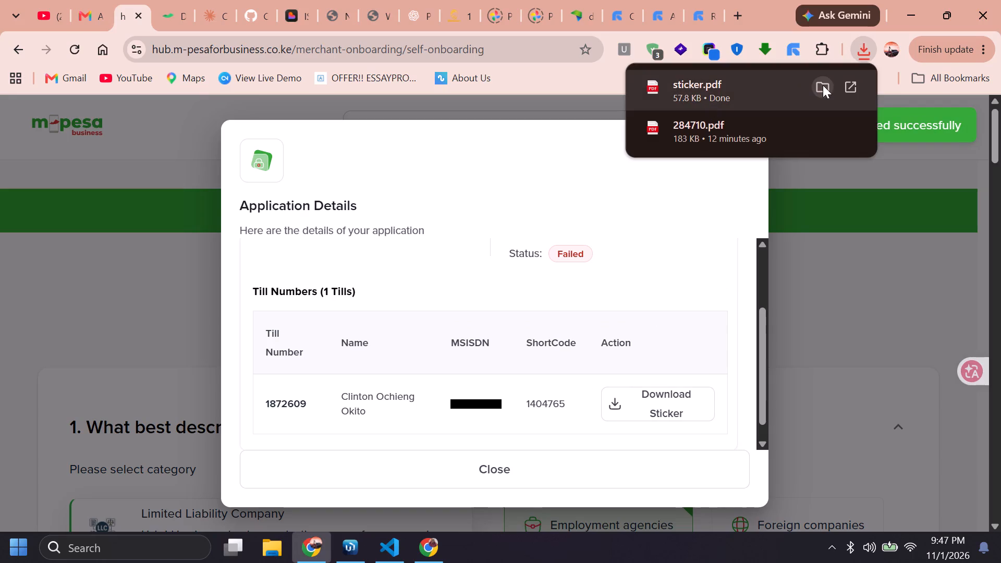
Open the downloaded sticker.pdf from the Downloads folder in Google Chrome, using that app just once.
{"action": "left_click", "coordinate": [823, 85]}
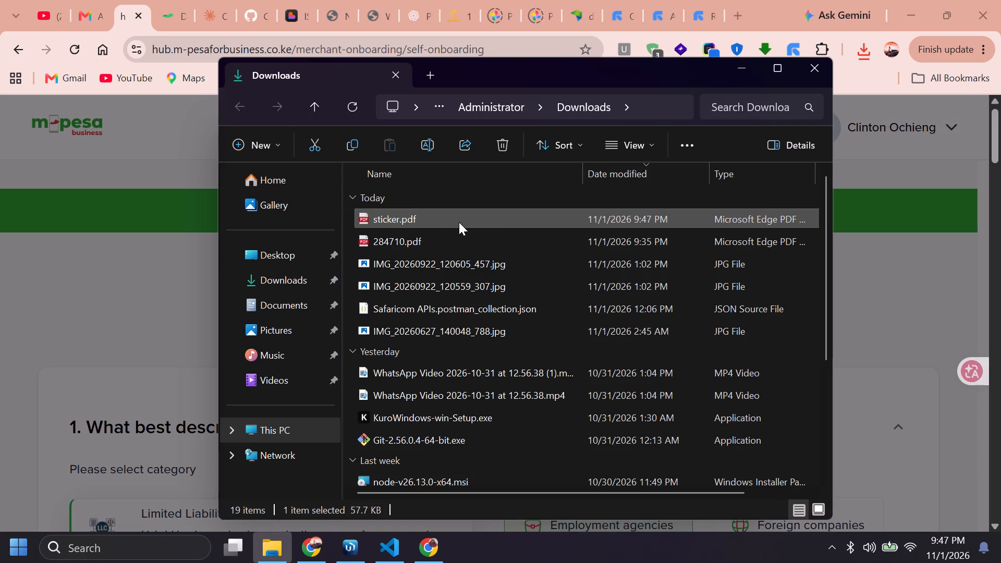
{"action": "double_click", "coordinate": [426, 219]}
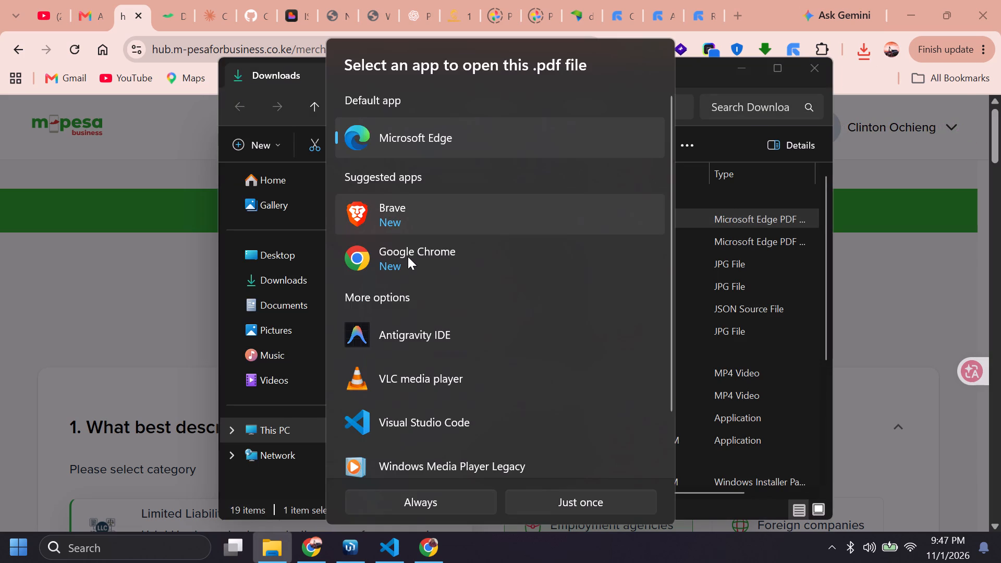
{"action": "left_click", "coordinate": [408, 256]}
{"action": "left_click", "coordinate": [579, 499]}
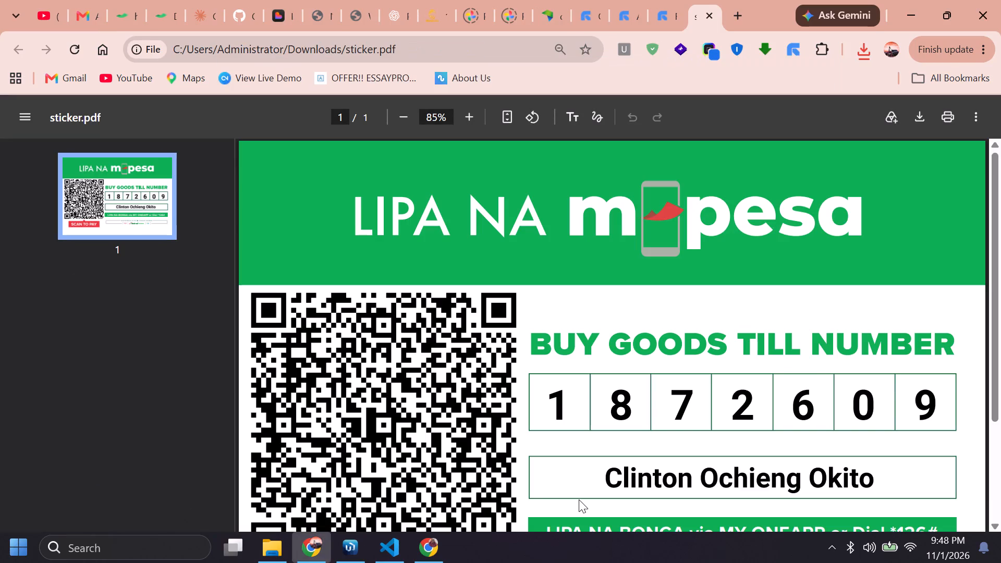
Examine the Lipa na M-PESA sticker, including its QR code, till number, business name and payment information.
{"action": "scroll", "coordinate": [579, 499], "scroll_direction": "down", "scroll_amount": 1}
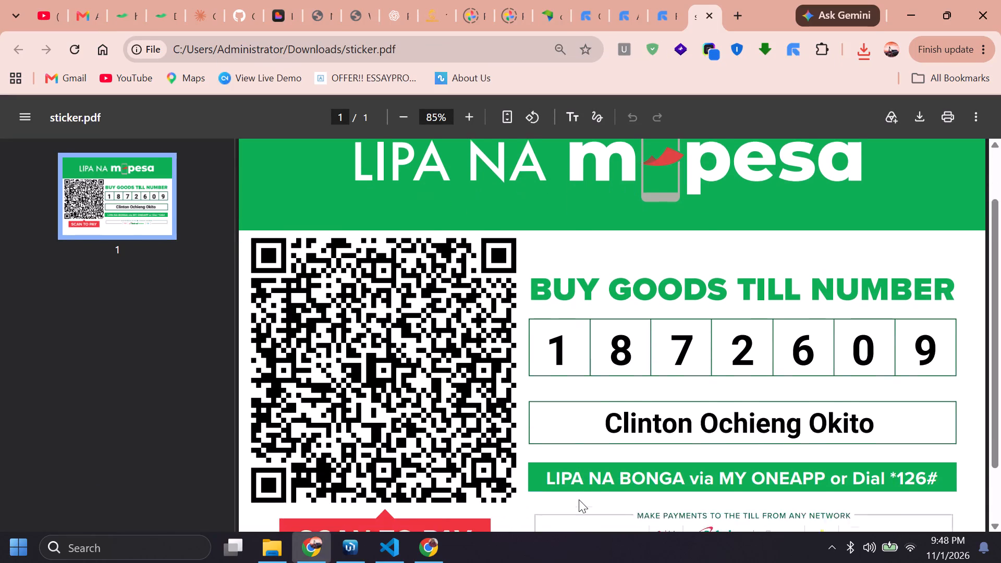
{"action": "scroll", "coordinate": [579, 499], "scroll_direction": "down", "scroll_amount": 1}
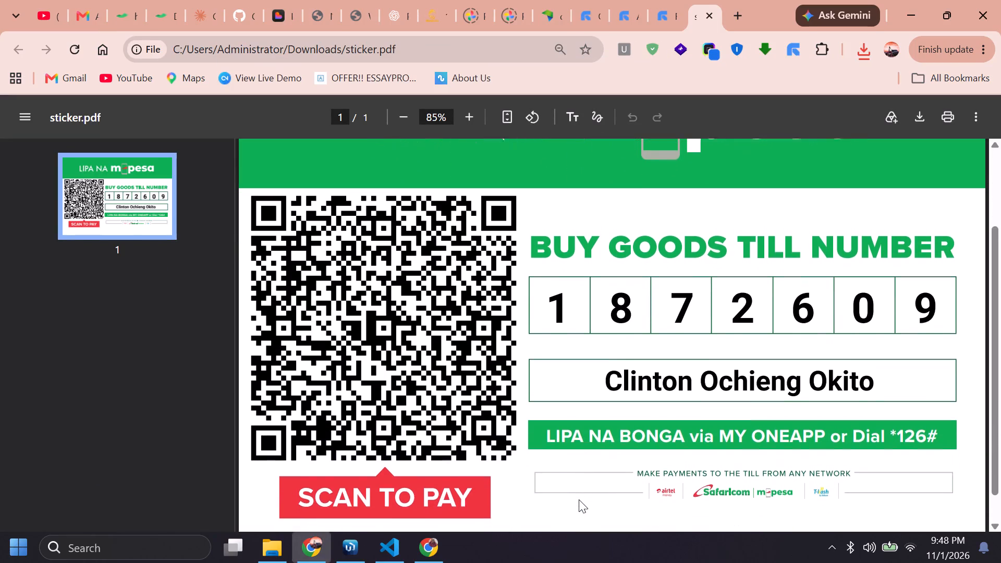
{"action": "scroll", "coordinate": [579, 499], "scroll_direction": "down", "scroll_amount": 2}
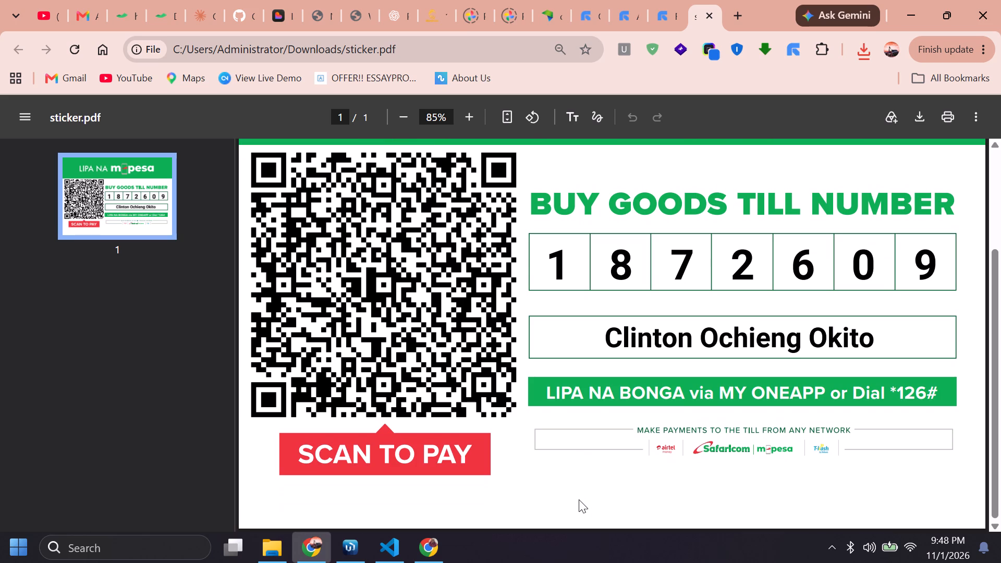
{"action": "scroll", "coordinate": [579, 499], "scroll_direction": "down", "scroll_amount": 4}
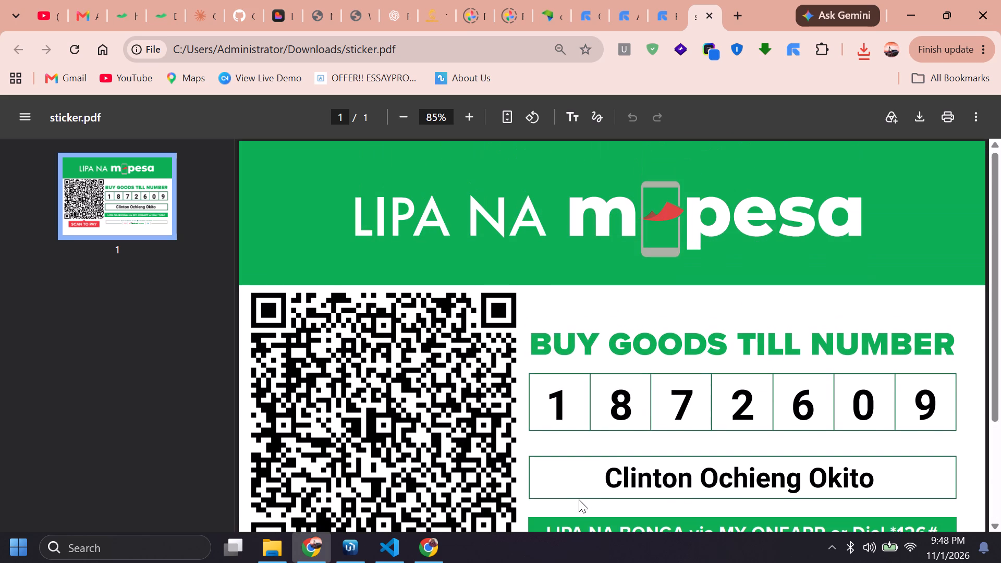
{"action": "scroll", "coordinate": [579, 499], "scroll_direction": "down", "scroll_amount": 1}
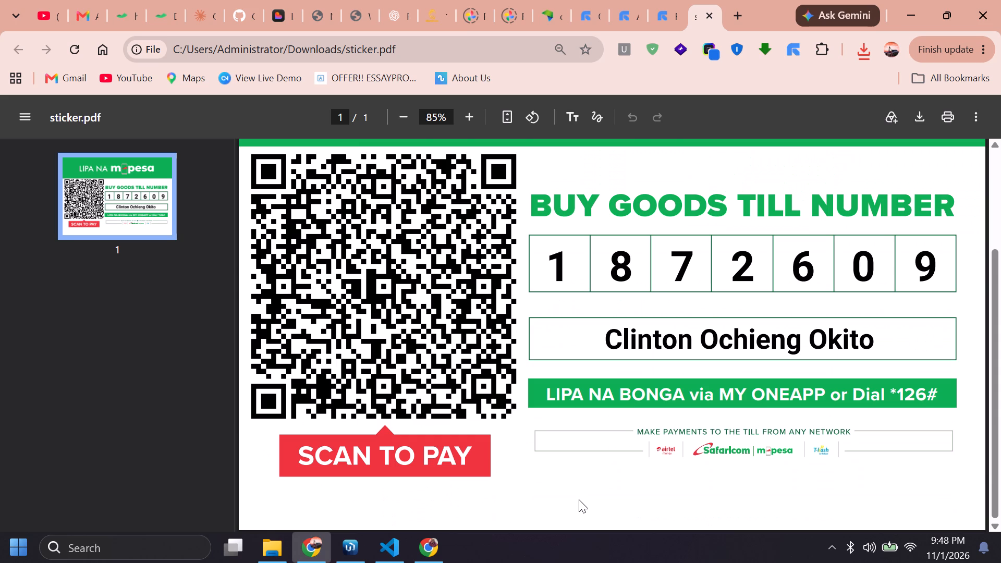
{"action": "scroll", "coordinate": [579, 499], "scroll_direction": "down", "scroll_amount": 3}
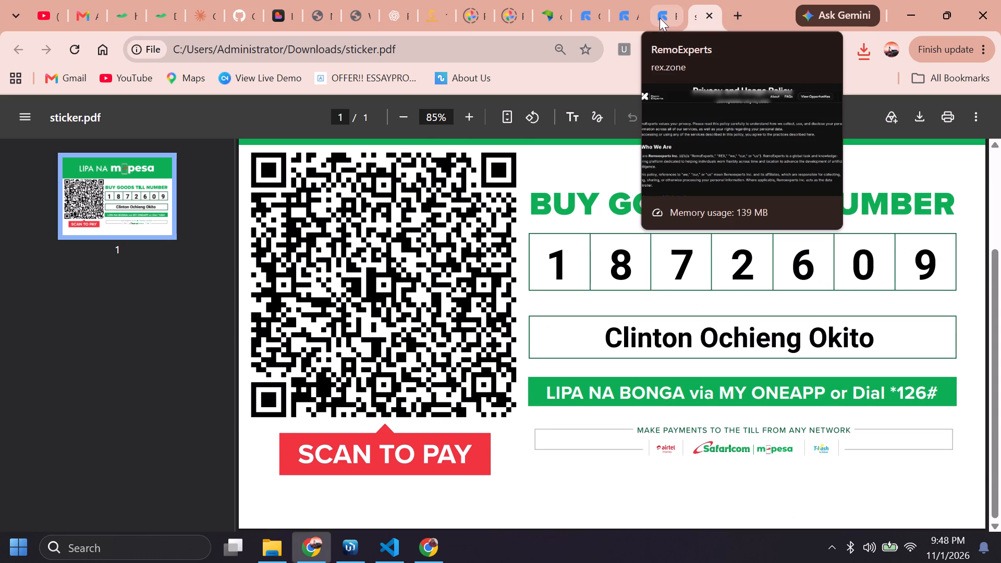
Return to the M-PESA application details, copy the till number from the Till Numbers table, and close the details.
{"action": "left_click", "coordinate": [164, 13]}
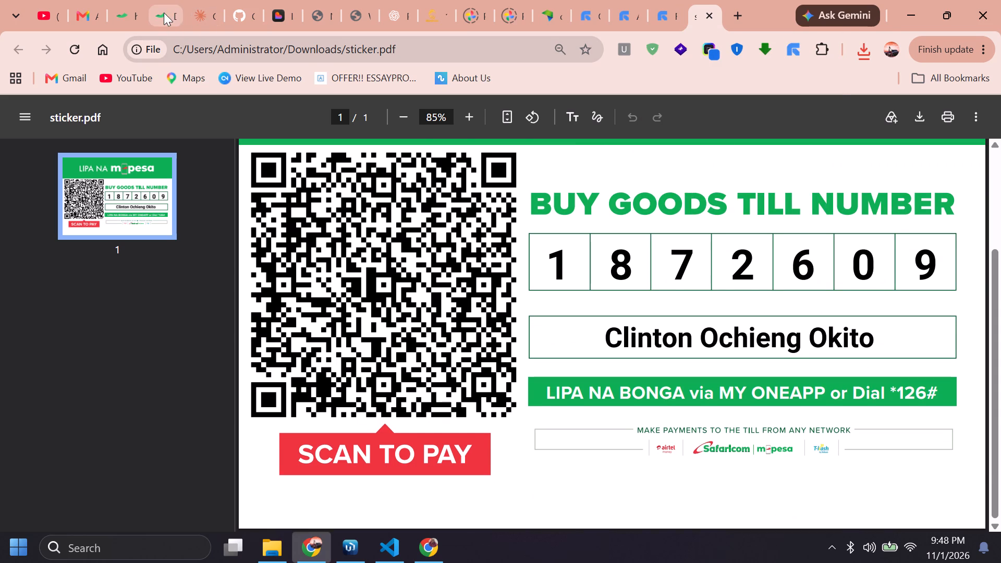
{"action": "left_click", "coordinate": [118, 13]}
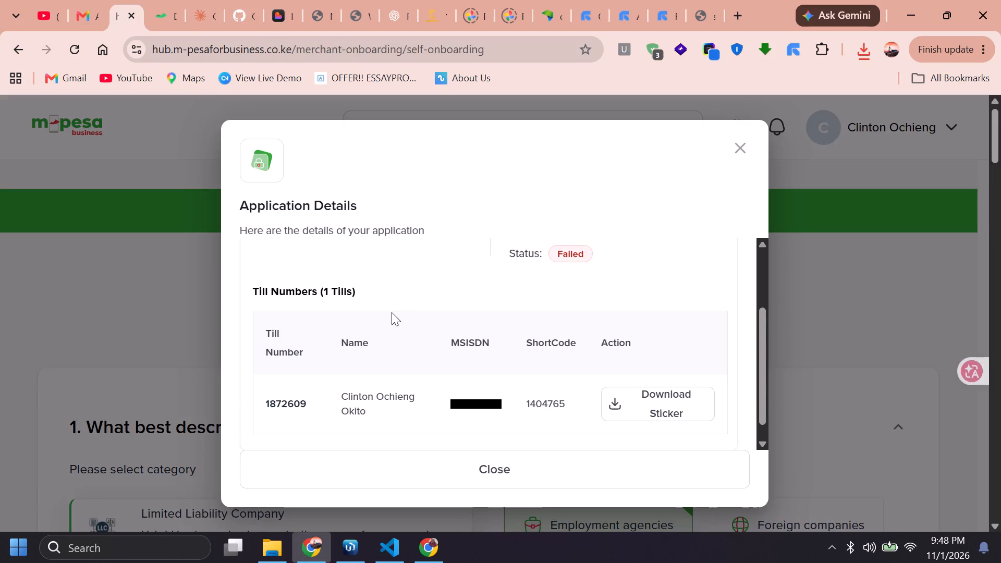
{"action": "scroll", "coordinate": [392, 312], "scroll_direction": "up", "scroll_amount": 3}
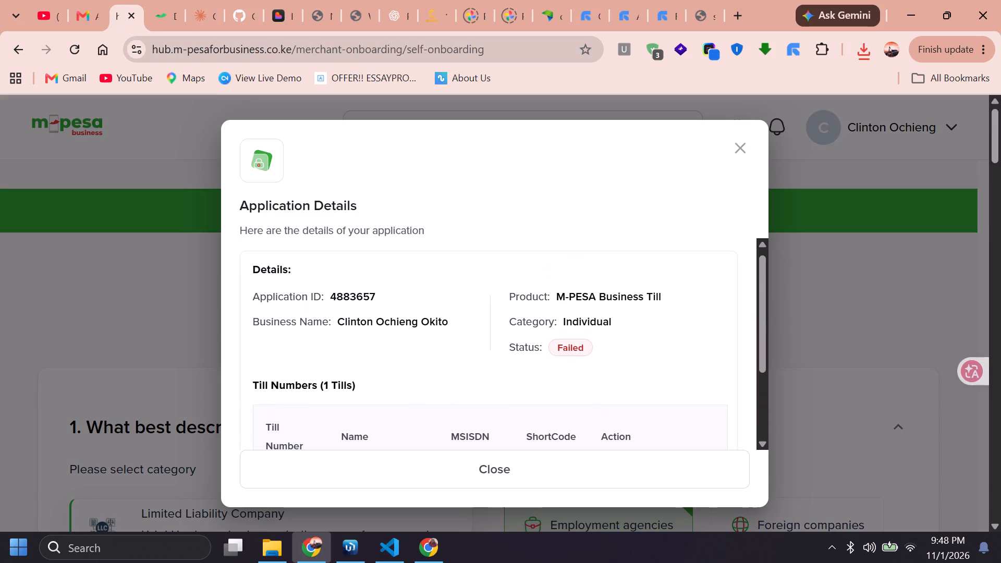
{"action": "scroll", "coordinate": [392, 312], "scroll_direction": "up", "scroll_amount": 1}
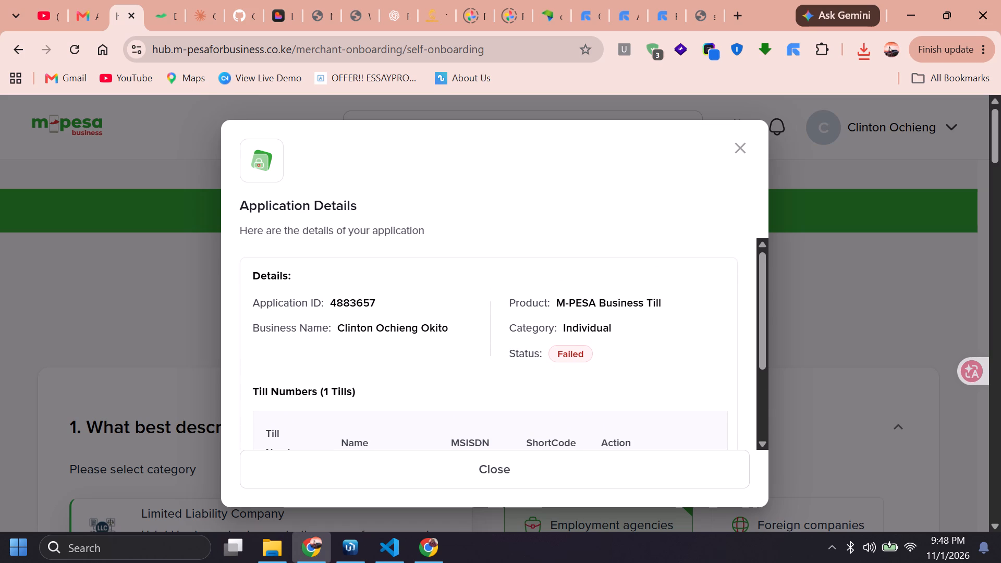
{"action": "scroll", "coordinate": [392, 312], "scroll_direction": "up", "scroll_amount": 1}
{"action": "scroll", "coordinate": [453, 308], "scroll_direction": "down", "scroll_amount": 1}
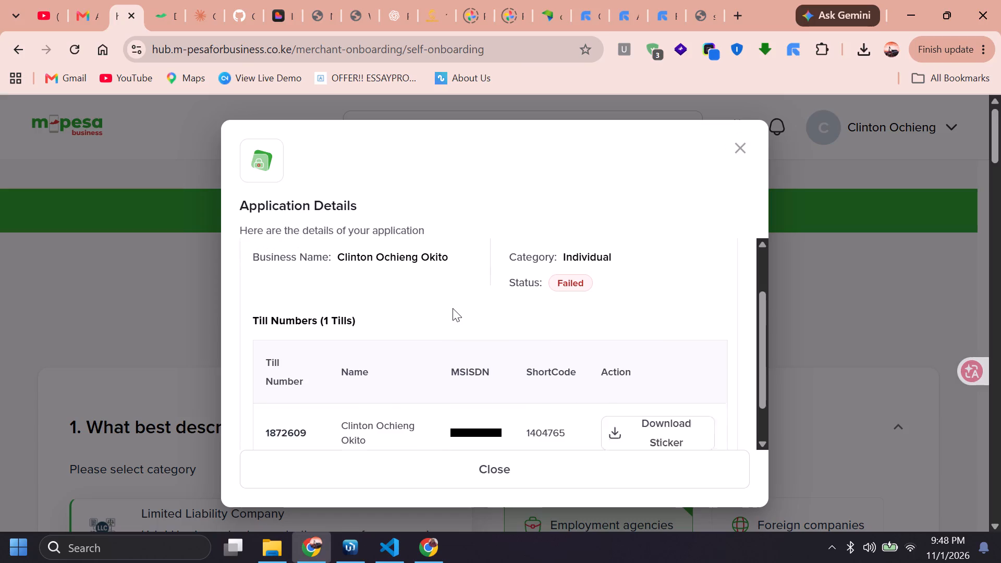
{"action": "scroll", "coordinate": [453, 308], "scroll_direction": "down", "scroll_amount": 2}
{"action": "triple_click", "coordinate": [278, 390]}
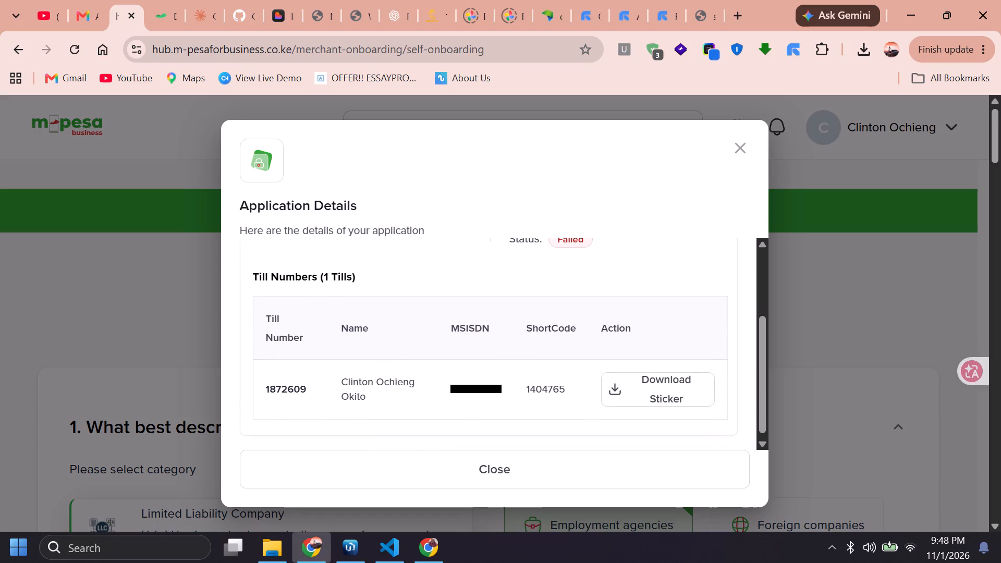
{"action": "key", "text": "ctrl+c"}
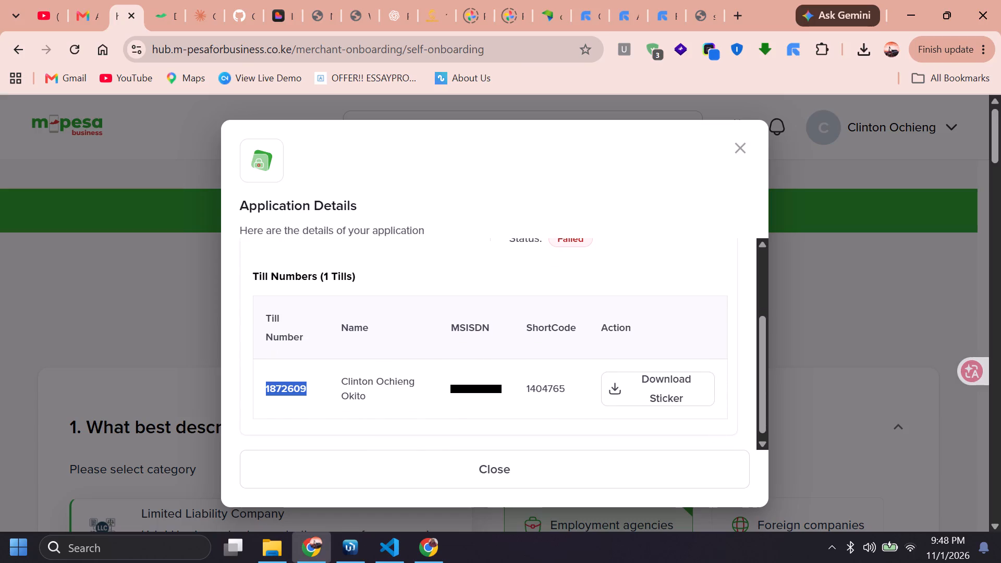
{"action": "left_click", "coordinate": [481, 477]}
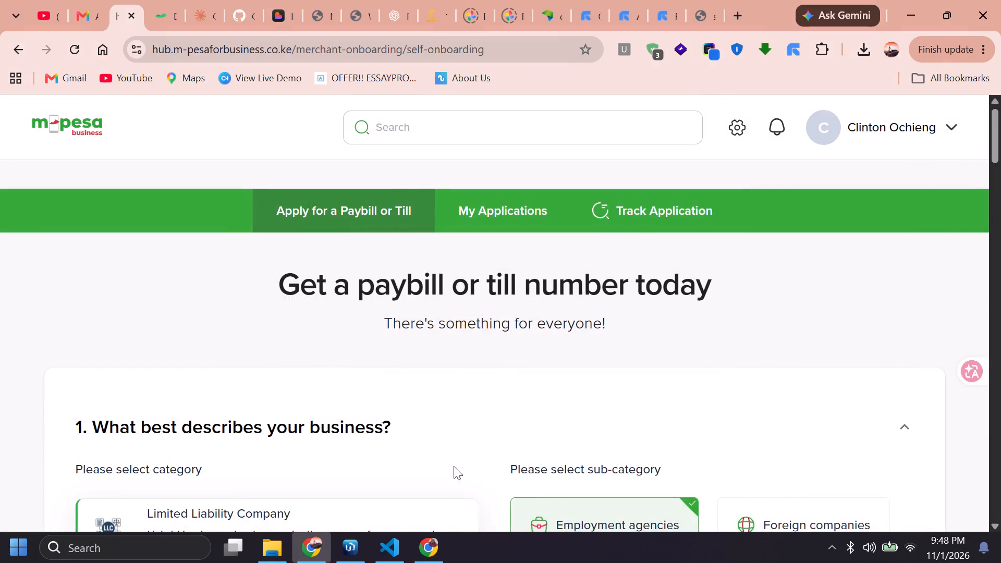
Examine the business categories and sub-categories offered for a paybill or till application, and check the account options.
{"action": "scroll", "coordinate": [370, 411], "scroll_direction": "down", "scroll_amount": 2}
{"action": "scroll", "coordinate": [370, 411], "scroll_direction": "up", "scroll_amount": 1}
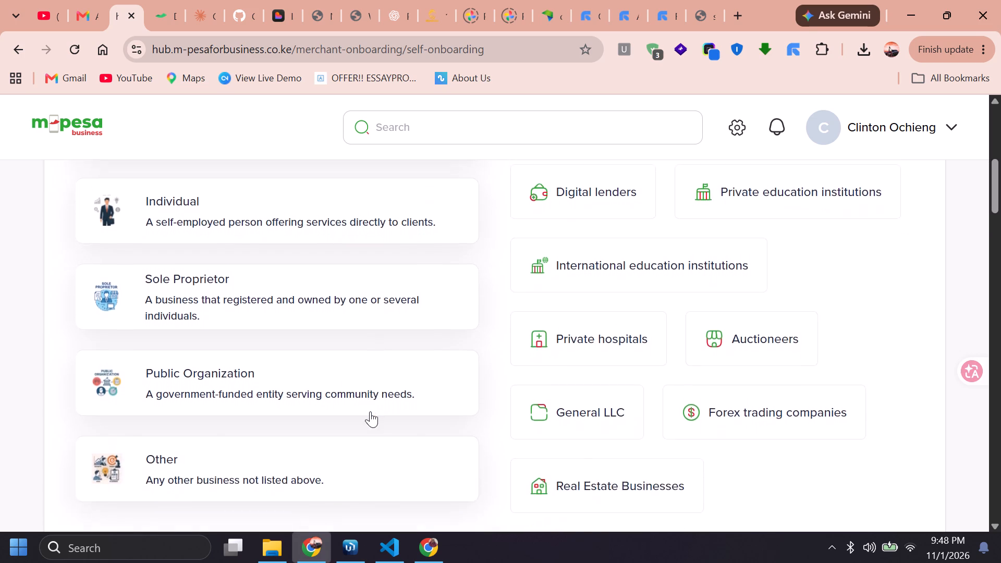
{"action": "scroll", "coordinate": [370, 411], "scroll_direction": "up", "scroll_amount": 1}
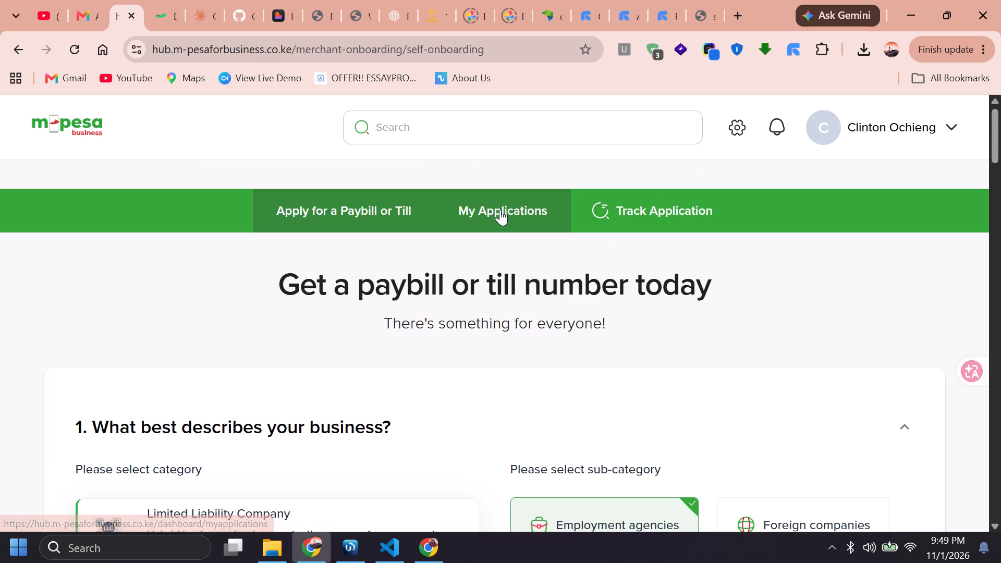
{"action": "left_click", "coordinate": [324, 216]}
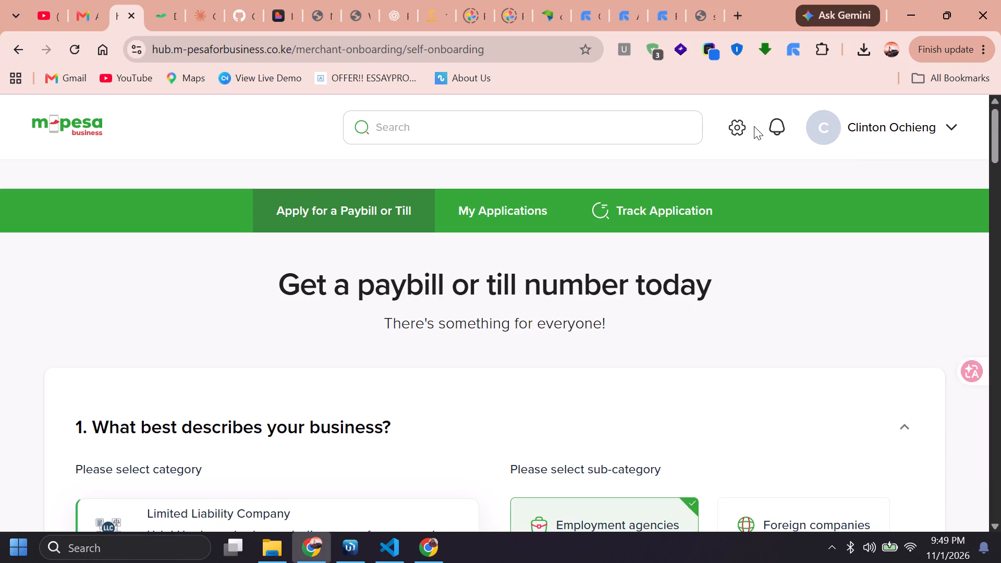
{"action": "left_click", "coordinate": [922, 129]}
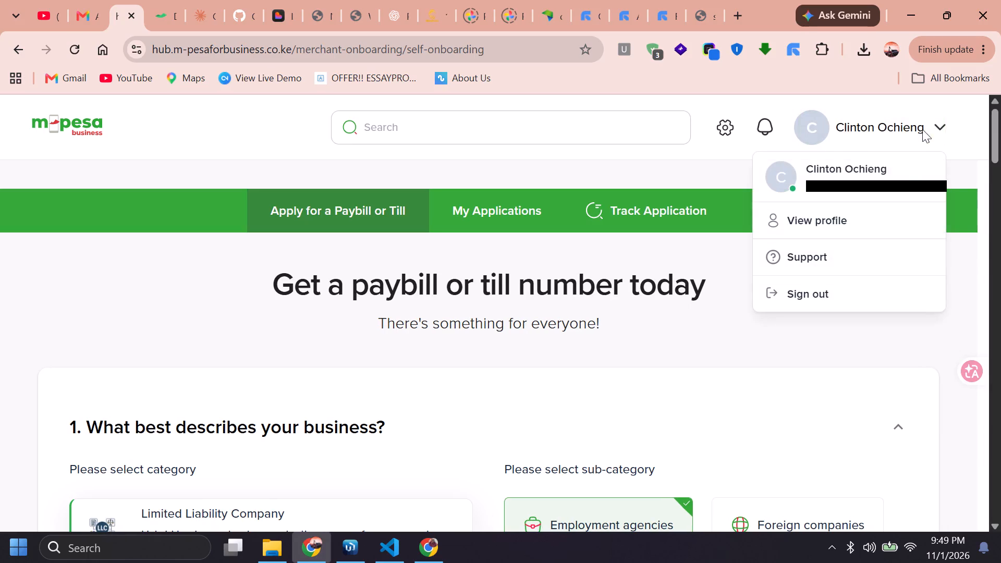
{"action": "left_click", "coordinate": [298, 180]}
{"action": "scroll", "coordinate": [595, 241], "scroll_direction": "down", "scroll_amount": 1}
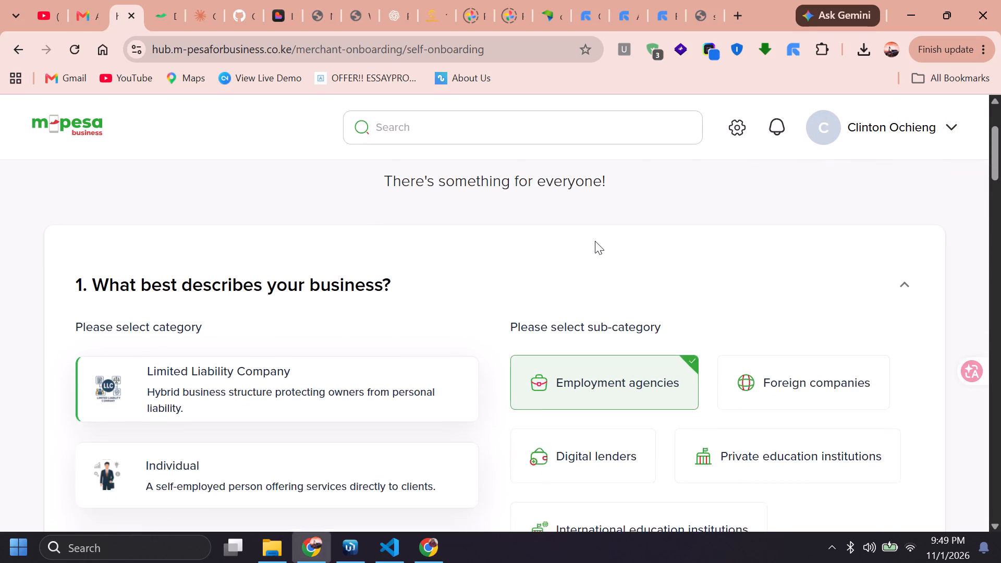
{"action": "scroll", "coordinate": [595, 241], "scroll_direction": "down", "scroll_amount": 2}
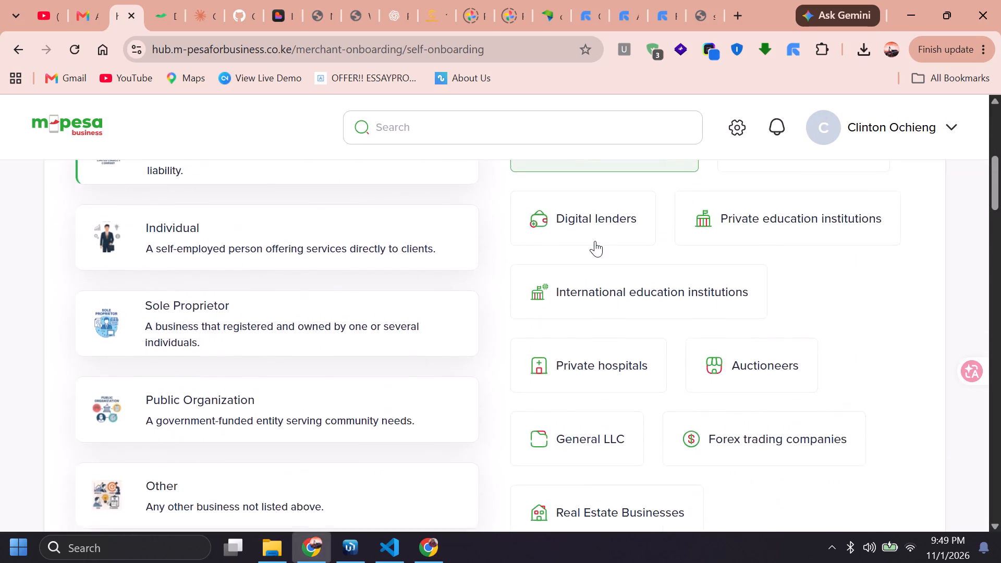
{"action": "scroll", "coordinate": [265, 364], "scroll_direction": "down", "scroll_amount": 4}
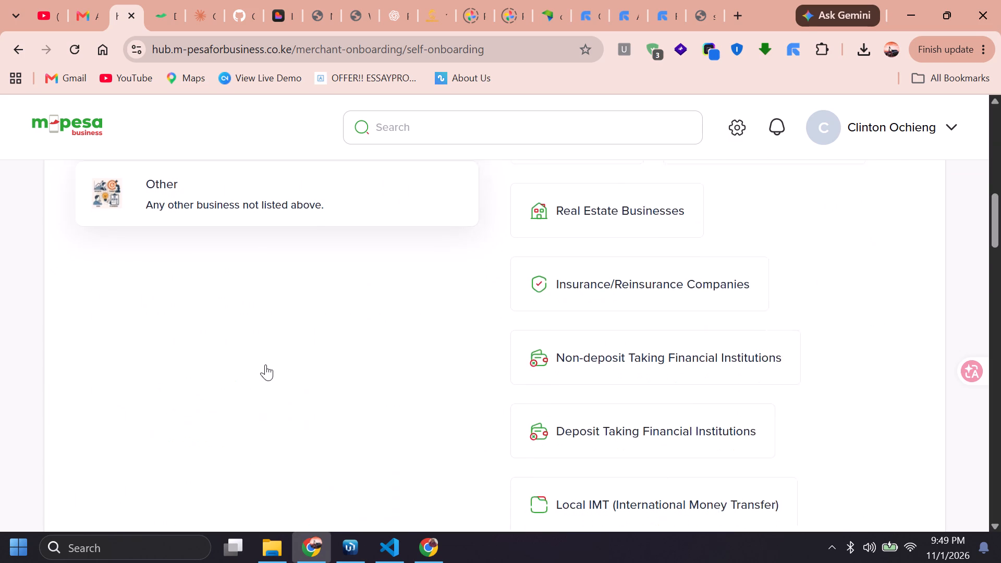
{"action": "scroll", "coordinate": [265, 364], "scroll_direction": "up", "scroll_amount": 6}
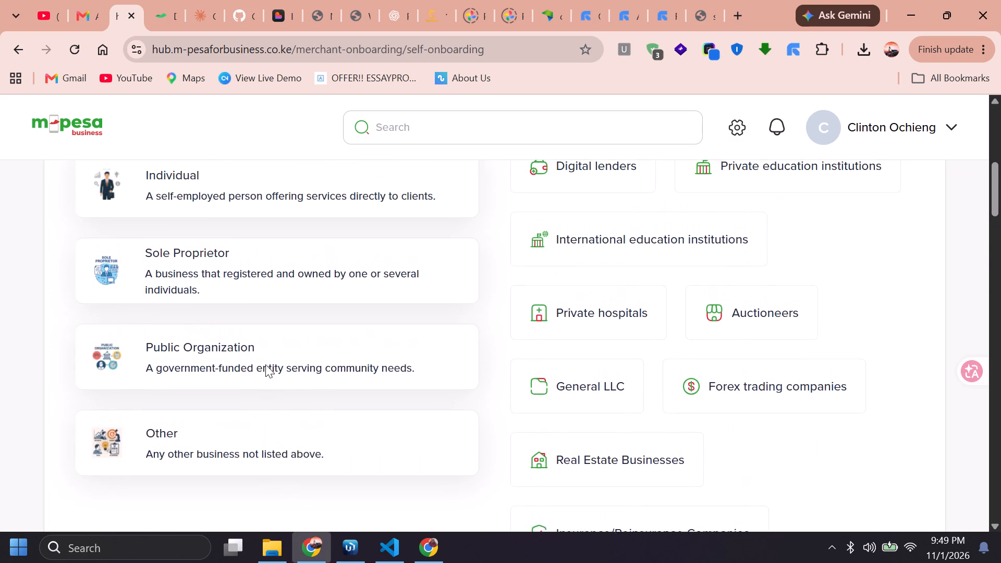
Examine the sub-categories offered for a Limited Liability Company and the rest of the paybill or till application page.
{"action": "scroll", "coordinate": [265, 364], "scroll_direction": "up", "scroll_amount": 2}
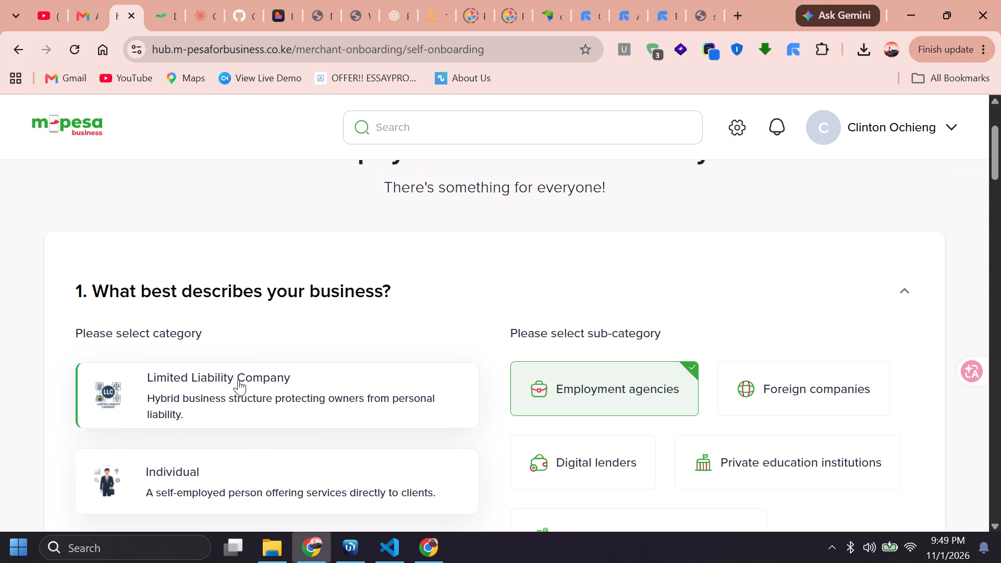
{"action": "left_click", "coordinate": [245, 394]}
{"action": "left_click", "coordinate": [245, 394]}
{"action": "scroll", "coordinate": [245, 394], "scroll_direction": "down", "scroll_amount": 4}
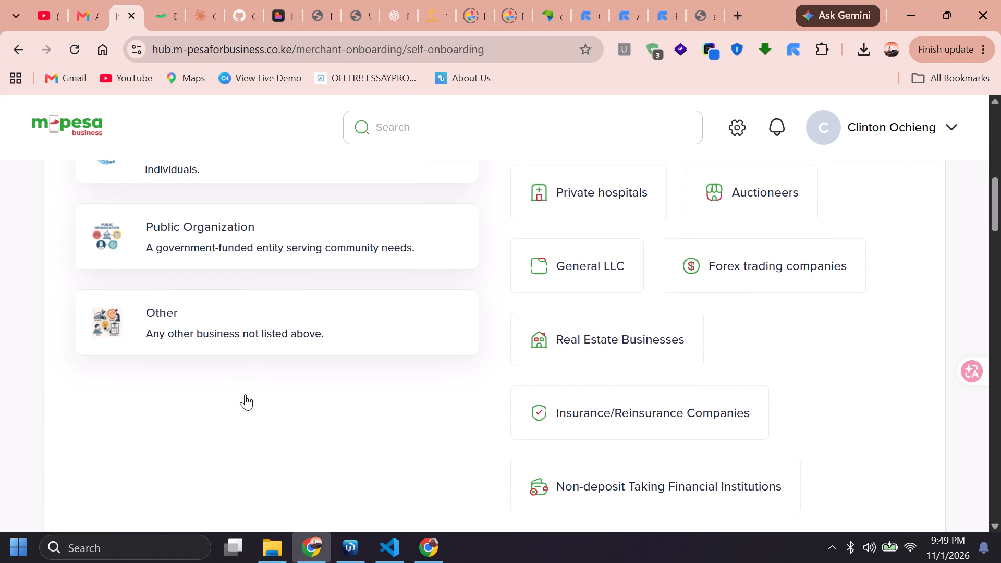
{"action": "scroll", "coordinate": [245, 394], "scroll_direction": "down", "scroll_amount": 5}
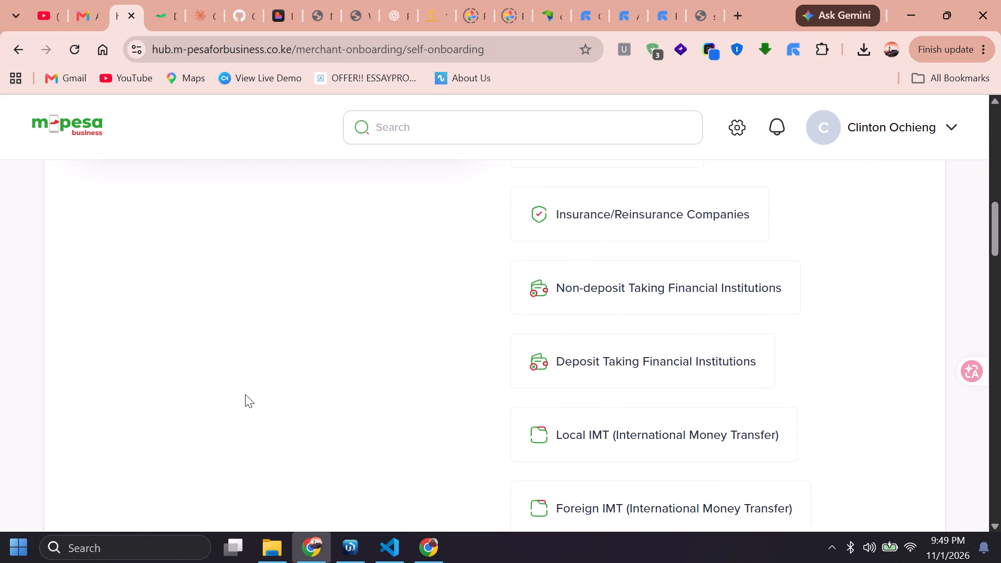
{"action": "scroll", "coordinate": [245, 394], "scroll_direction": "down", "scroll_amount": 5}
{"action": "scroll", "coordinate": [245, 394], "scroll_direction": "up", "scroll_amount": 1}
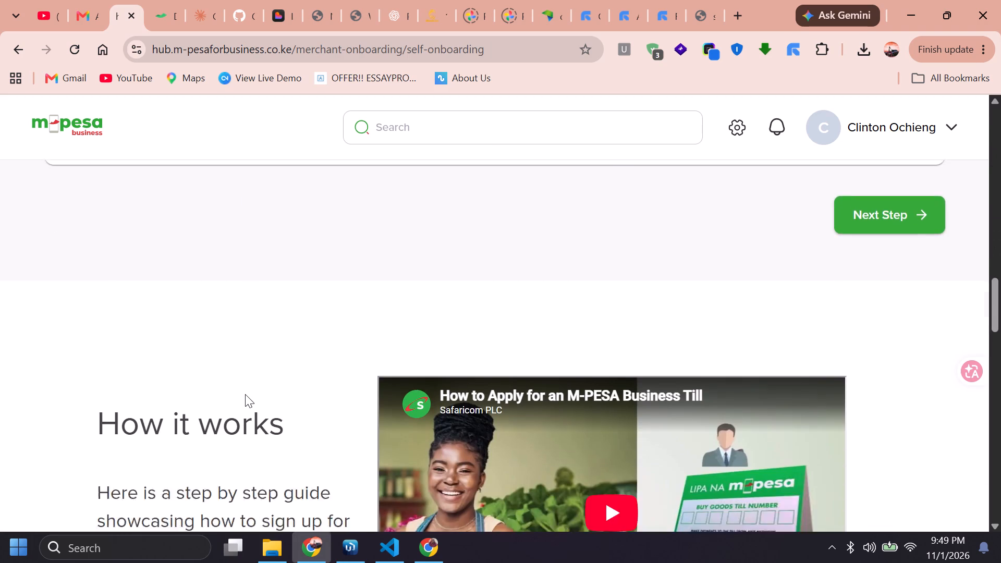
{"action": "scroll", "coordinate": [245, 394], "scroll_direction": "up", "scroll_amount": 5}
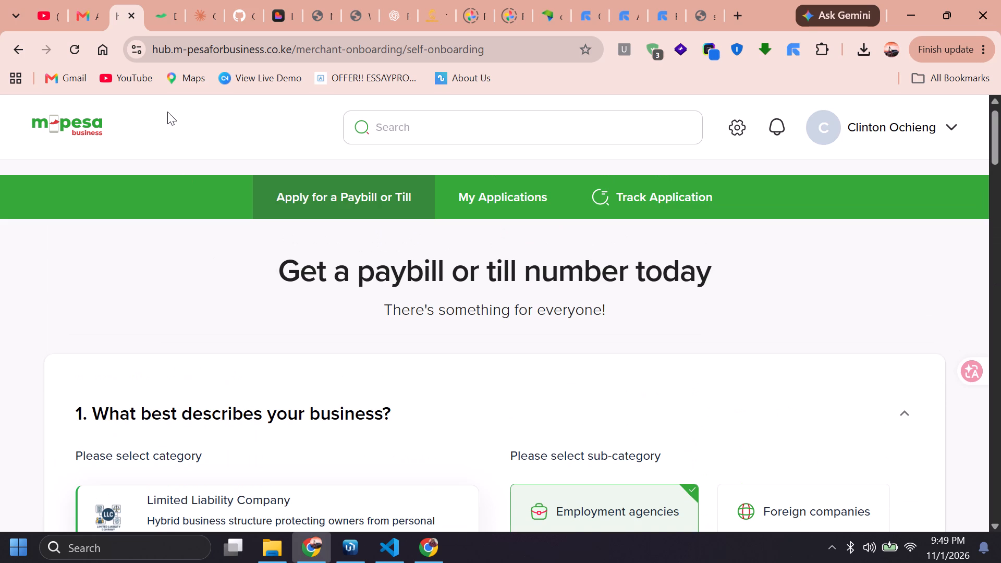
Check the till number on the sticker PDF and enter it as the Organization ShortCode in the Safaricom developer portal's Go Live form.
{"action": "left_click", "coordinate": [164, 0]}
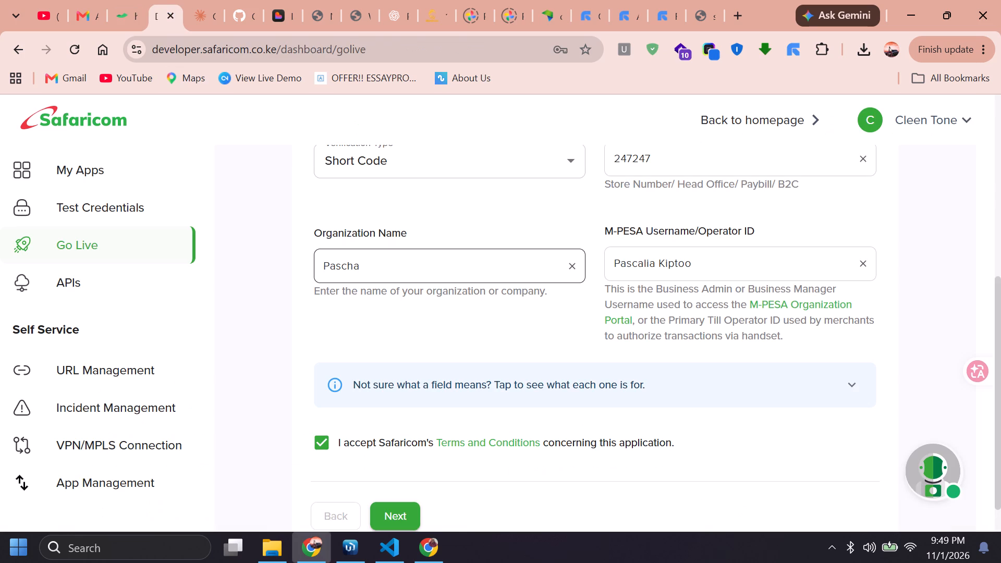
{"action": "left_click", "coordinate": [701, 18]}
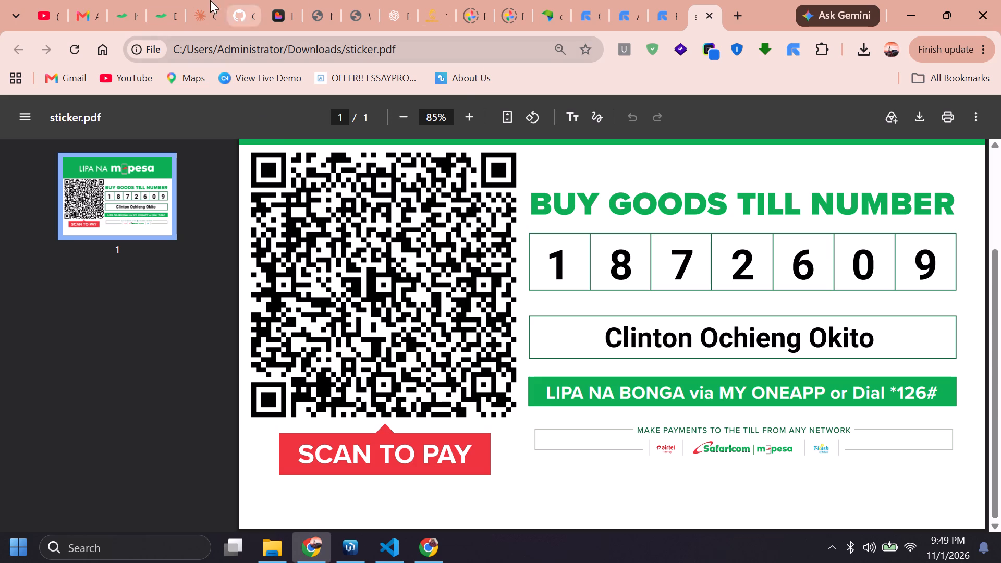
{"action": "left_click", "coordinate": [170, 3]}
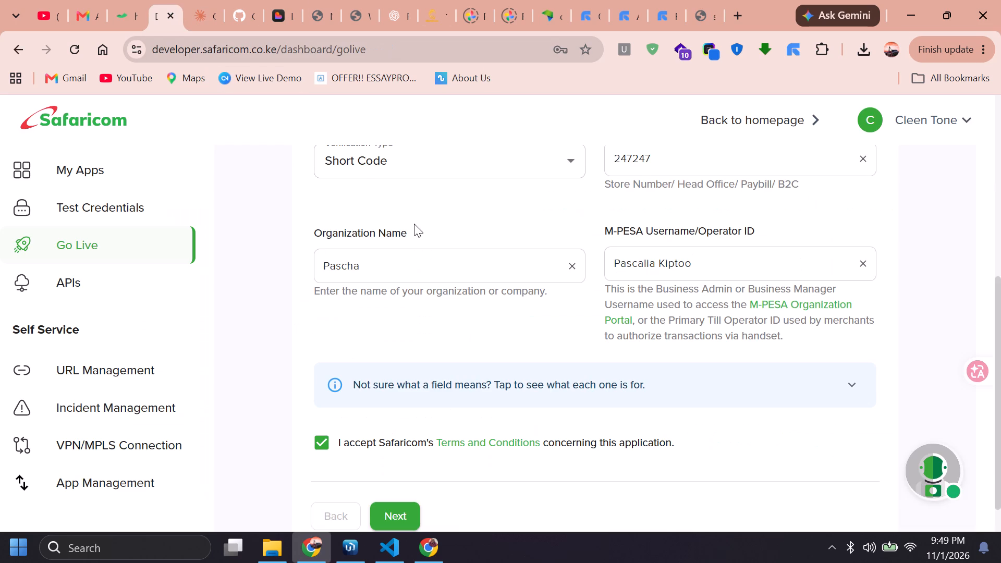
{"action": "scroll", "coordinate": [414, 224], "scroll_direction": "up", "scroll_amount": 1}
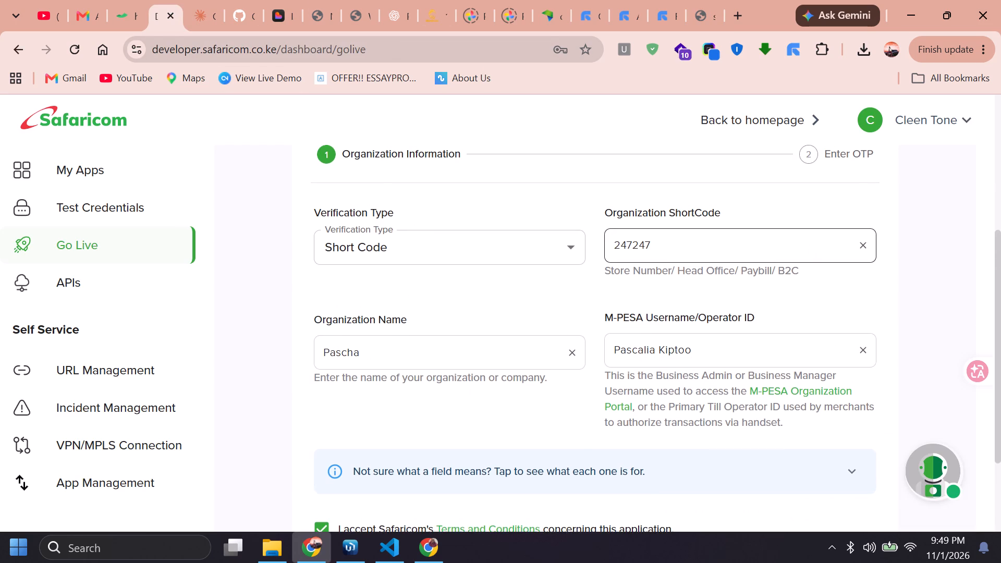
{"action": "triple_click", "coordinate": [630, 243]}
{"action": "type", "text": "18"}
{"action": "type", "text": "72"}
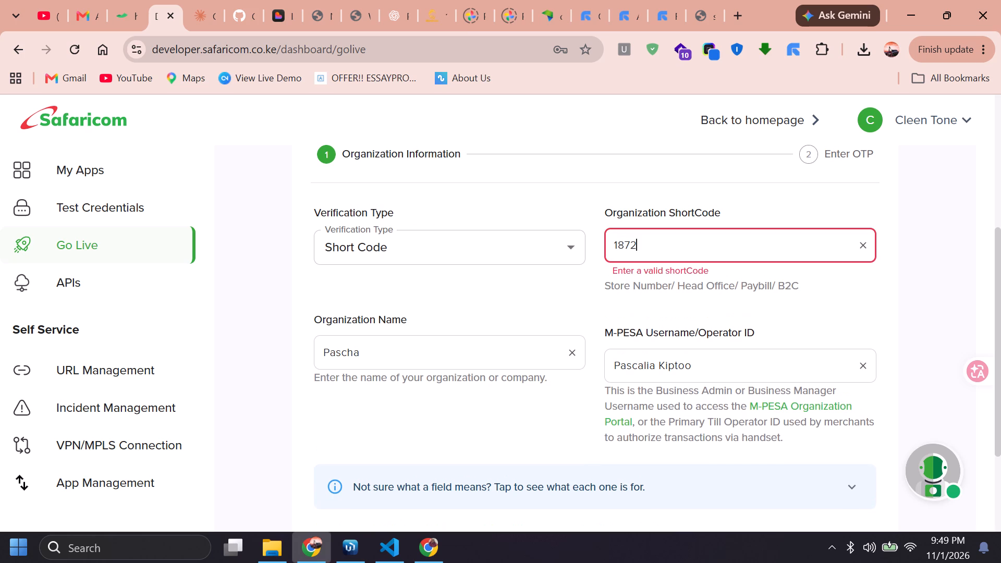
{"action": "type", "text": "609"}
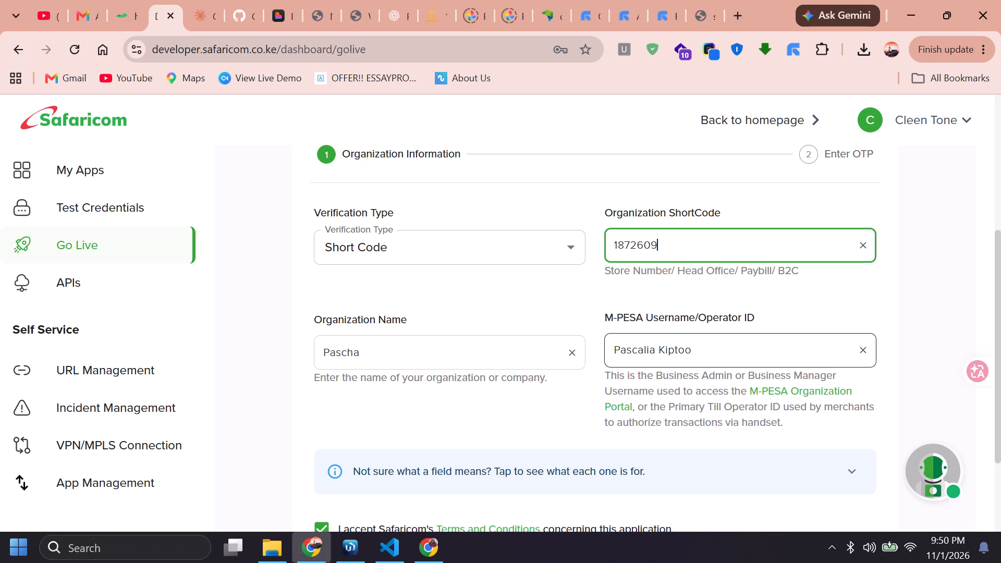
Replace the M-PESA Username/Operator ID in the Go Live form with the till owner's full name as shown on the sticker.
{"action": "left_click_drag", "start_coordinate": [700, 351], "coordinate": [592, 353]}
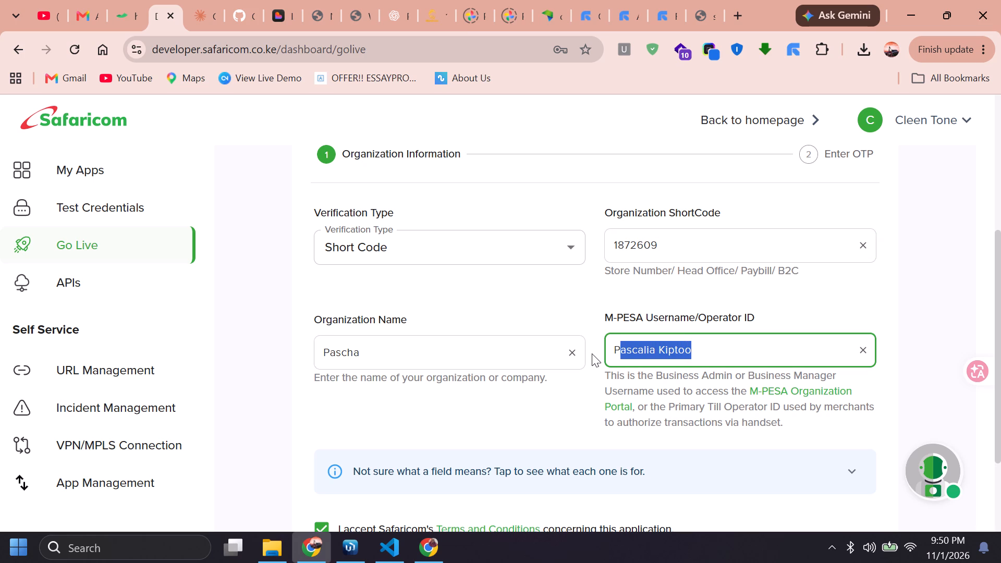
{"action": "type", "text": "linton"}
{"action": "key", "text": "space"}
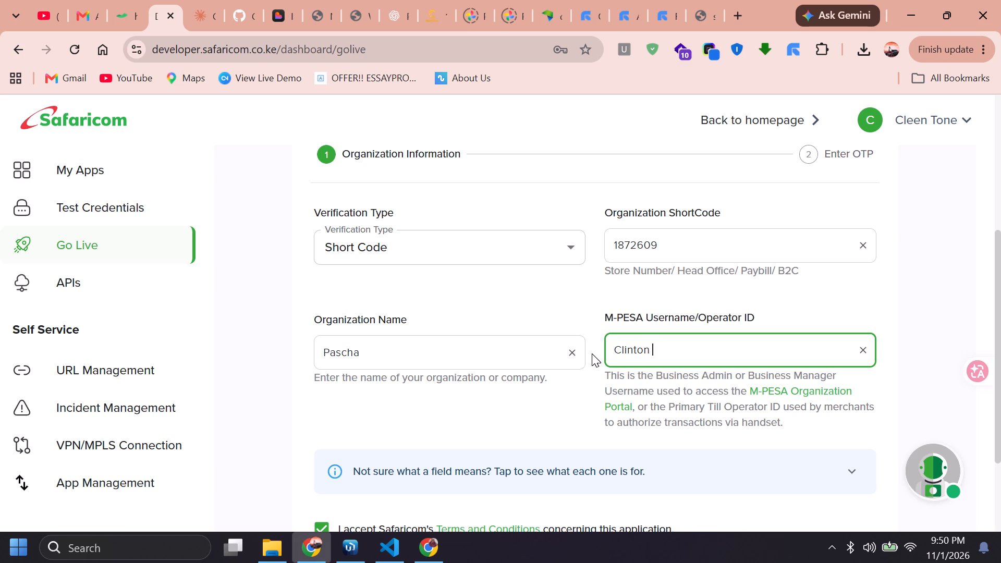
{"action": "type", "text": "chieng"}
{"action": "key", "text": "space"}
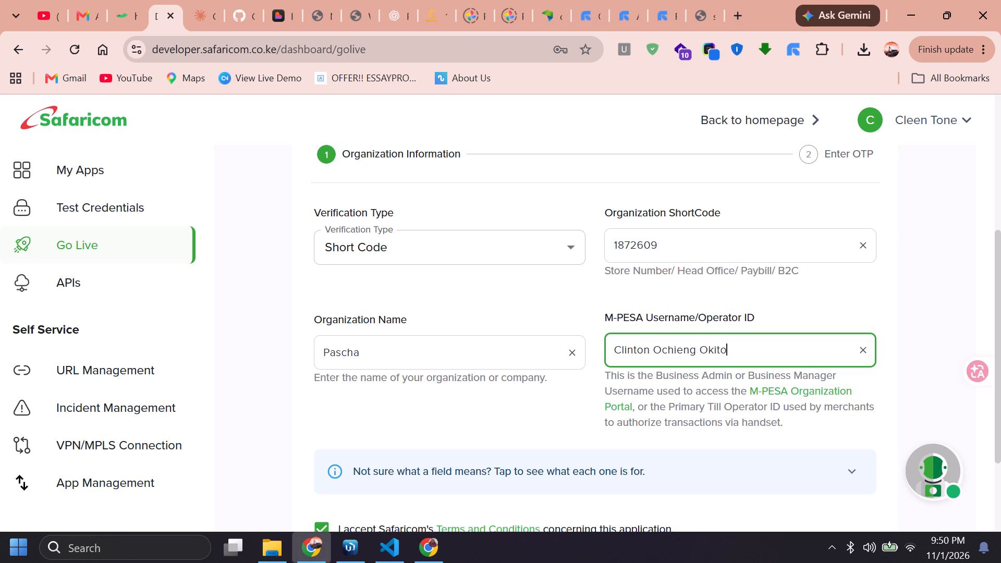
Submit the organization information in the Go Live form to proceed to the OTP stage.
{"action": "scroll", "coordinate": [458, 402], "scroll_direction": "down", "scroll_amount": 3}
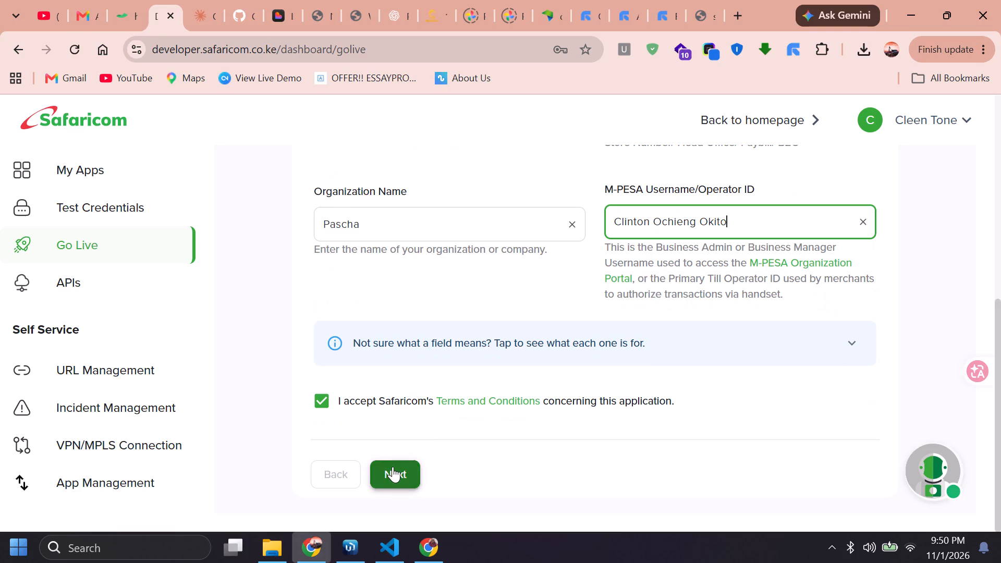
{"action": "left_click", "coordinate": [393, 467]}
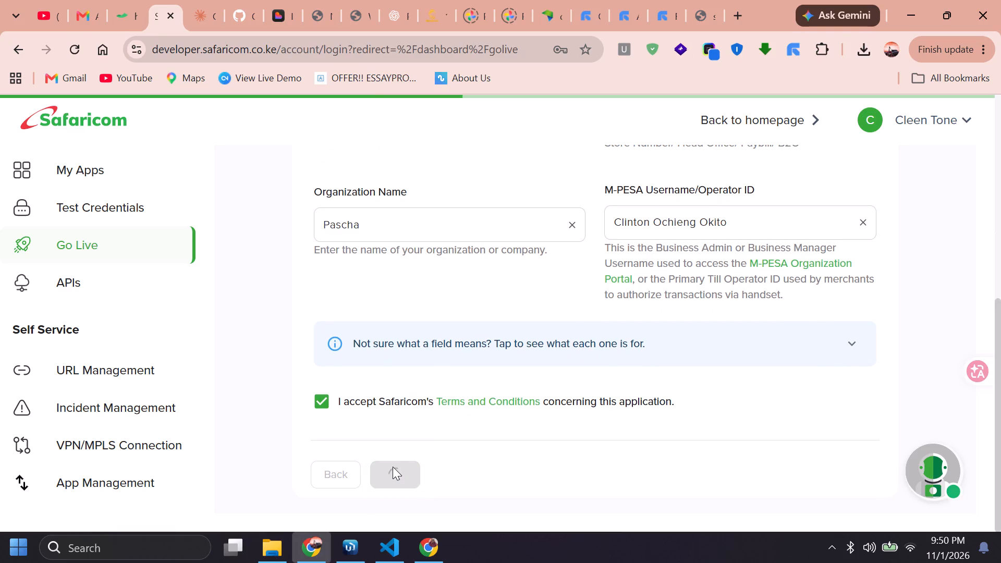
Log back in to the Daraja developer portal with the prefilled account credentials.
{"action": "left_click", "coordinate": [430, 501]}
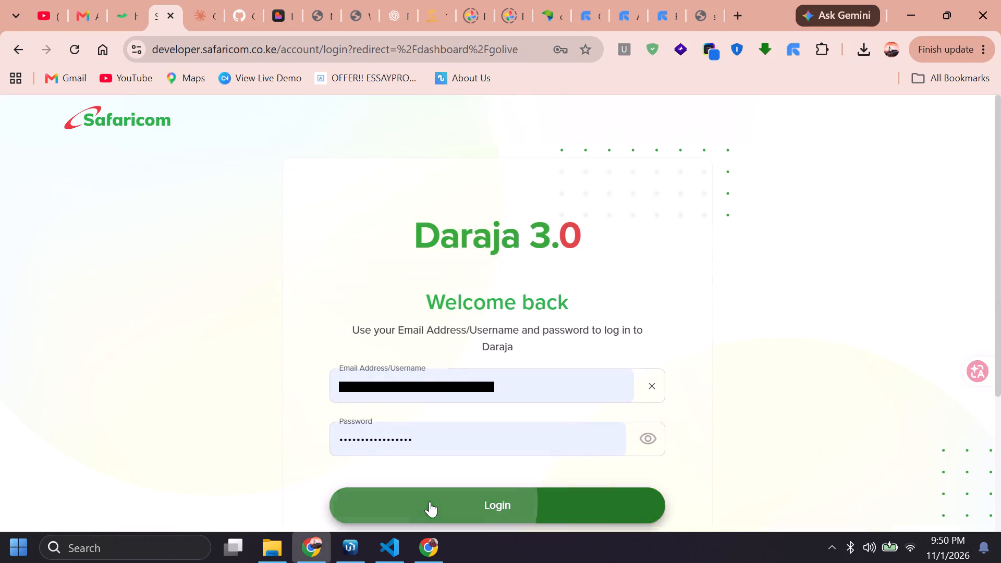
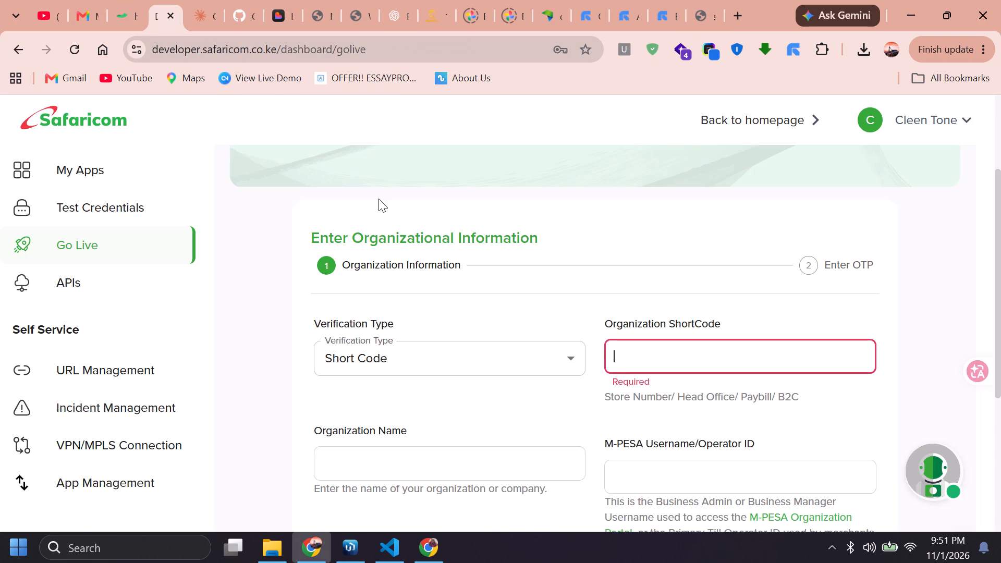
Enter the till number as the Organization ShortCode and Pascha as the Organization Name in the Go Live form.
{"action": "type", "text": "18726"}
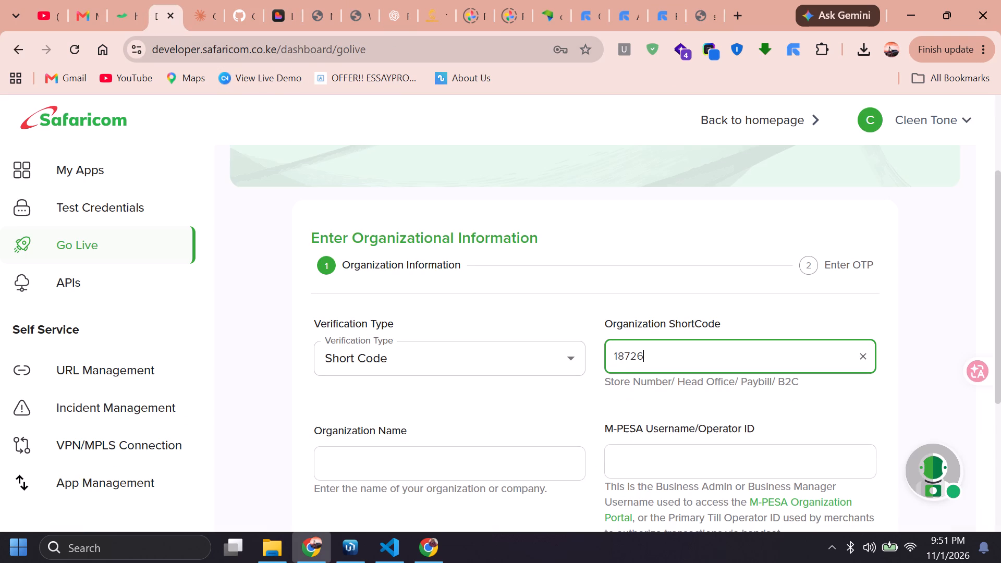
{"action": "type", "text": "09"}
{"action": "scroll", "coordinate": [379, 199], "scroll_direction": "down", "scroll_amount": 1}
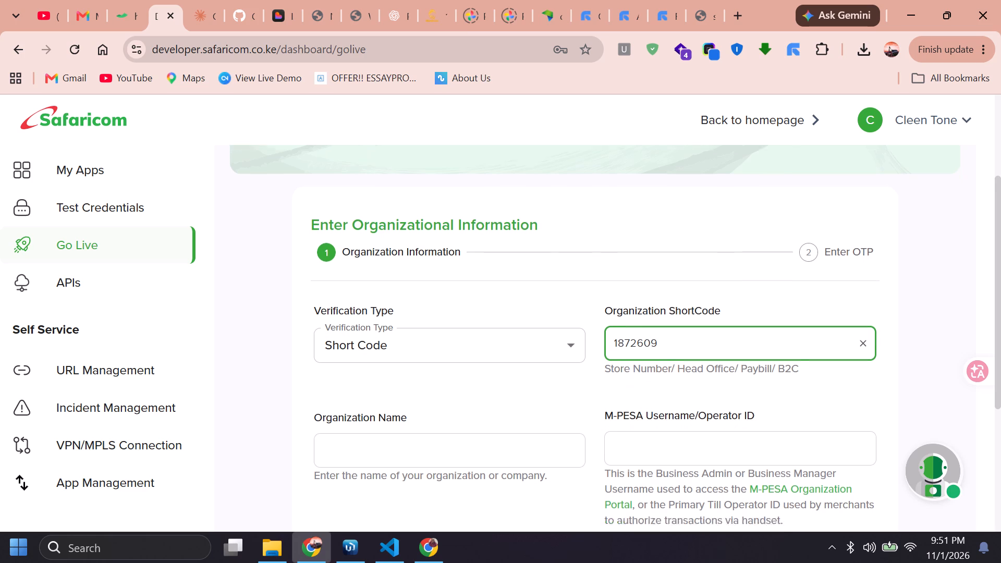
{"action": "scroll", "coordinate": [379, 199], "scroll_direction": "down", "scroll_amount": 1}
{"action": "left_click", "coordinate": [358, 394]}
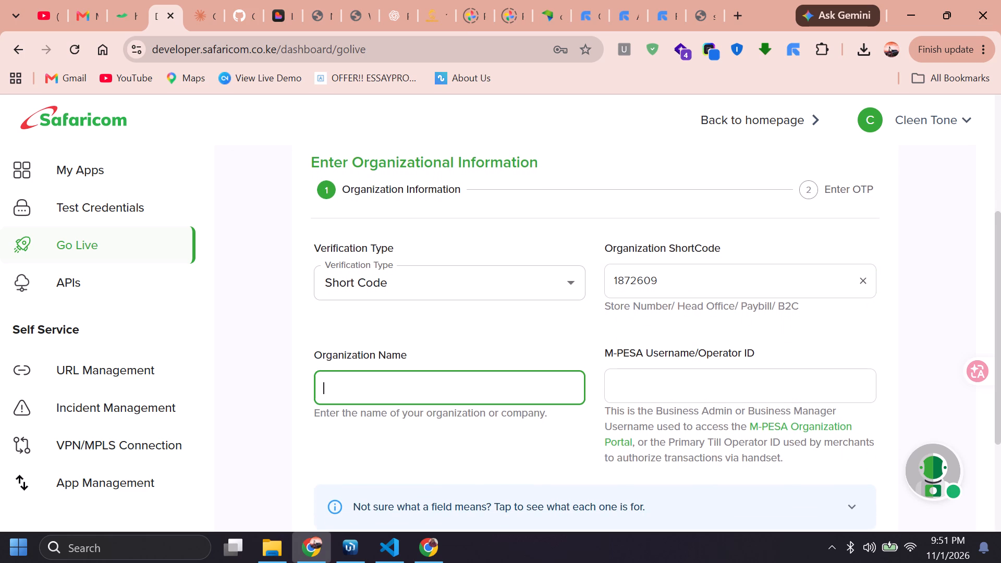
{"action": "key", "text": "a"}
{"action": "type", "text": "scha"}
Enter the till owner's full name as the M-PESA Username/Operator ID.
{"action": "left_click", "coordinate": [673, 395]}
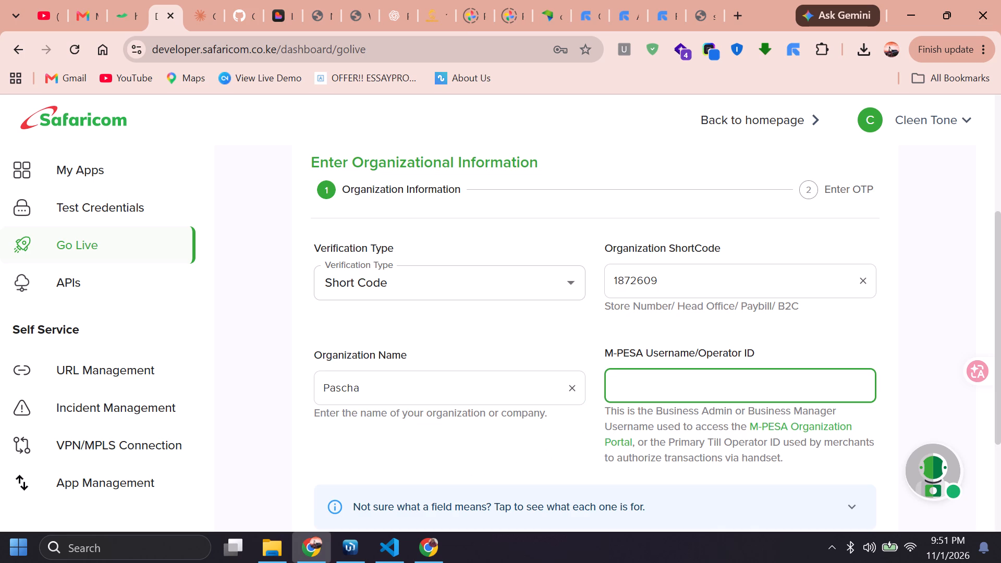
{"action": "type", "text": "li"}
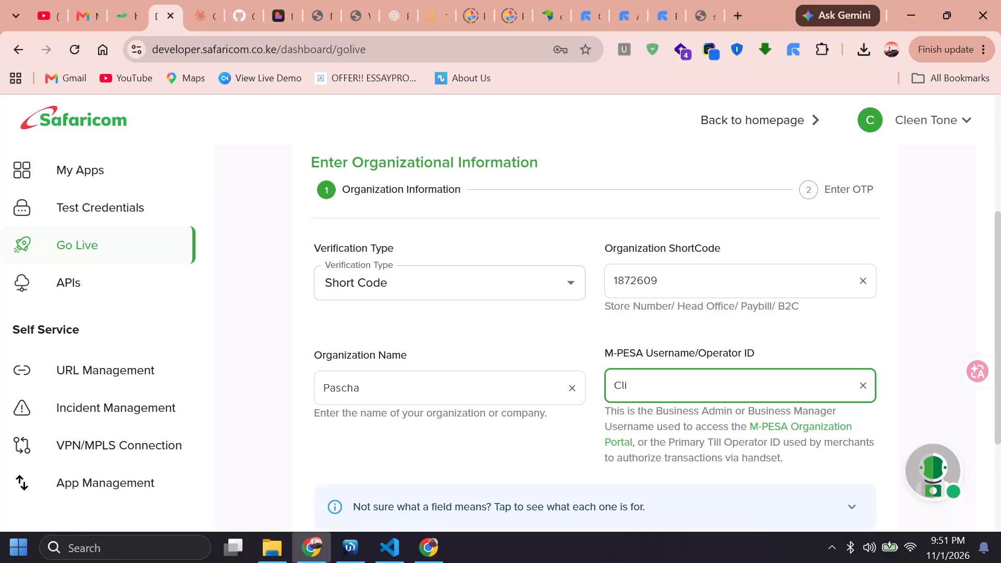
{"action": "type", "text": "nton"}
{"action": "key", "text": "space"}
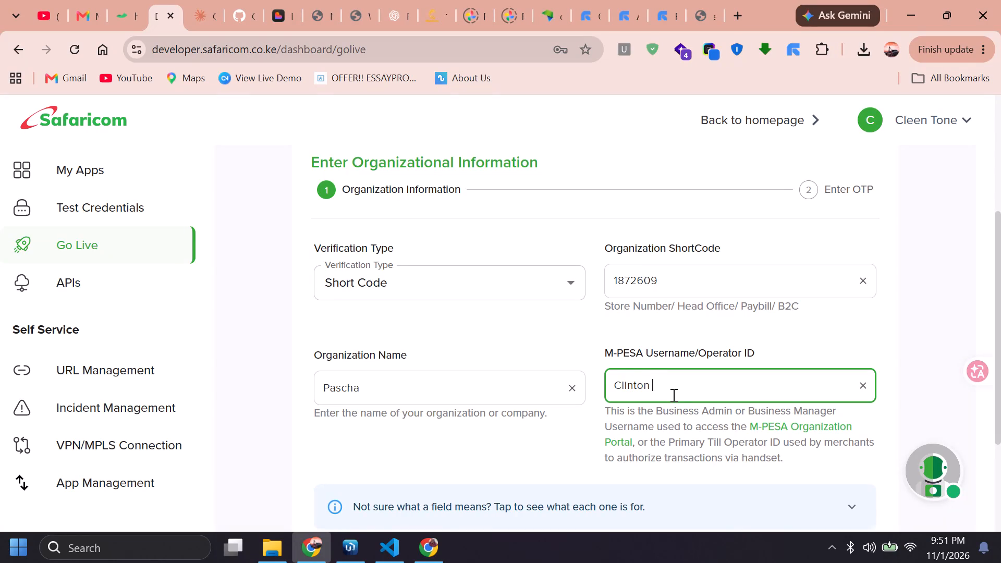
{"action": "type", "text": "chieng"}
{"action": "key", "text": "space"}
Accept Safaricom's Terms and Conditions and submit the organization information to proceed to the OTP stage.
{"action": "scroll", "coordinate": [554, 379], "scroll_direction": "down", "scroll_amount": 2}
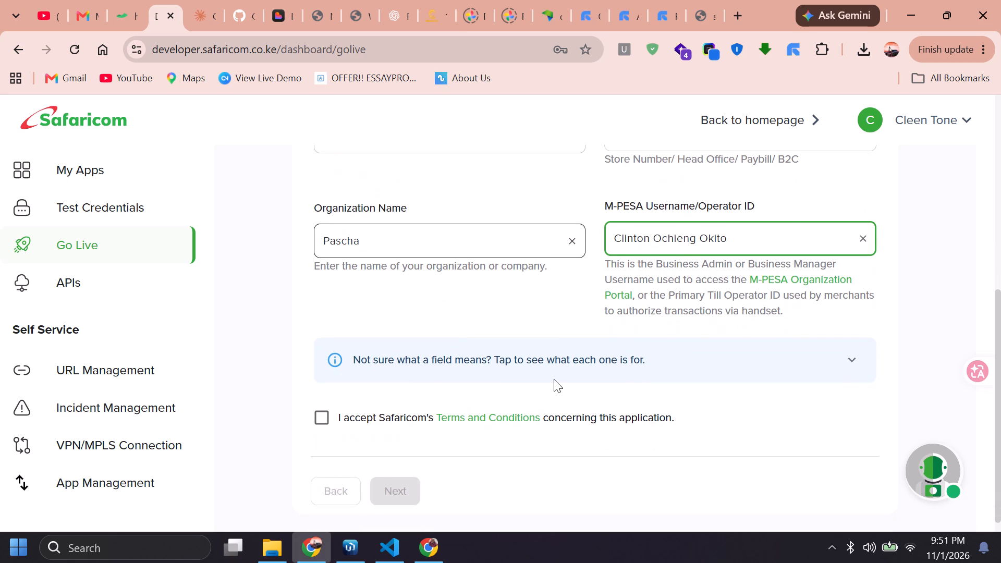
{"action": "left_click", "coordinate": [316, 422]}
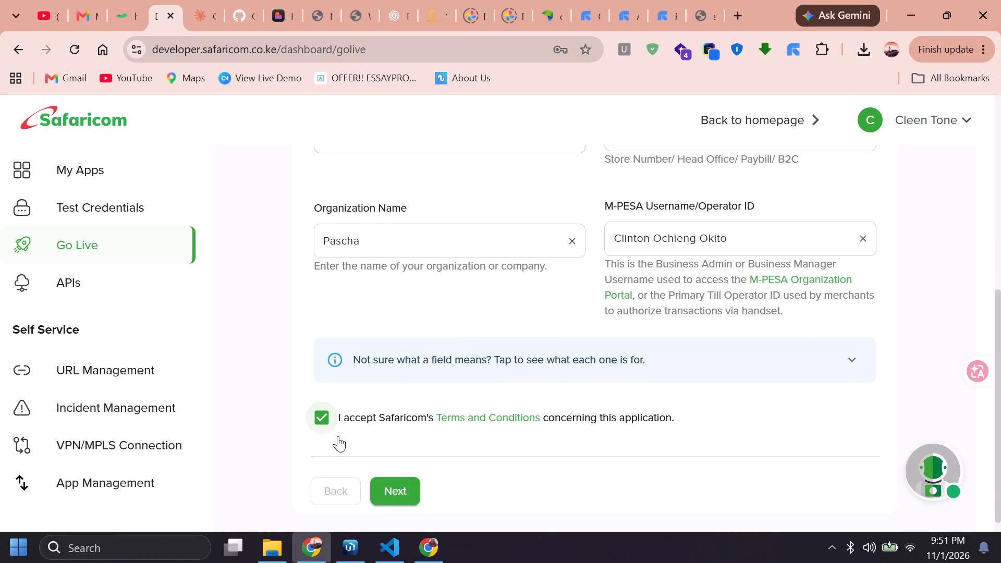
{"action": "left_click", "coordinate": [388, 484]}
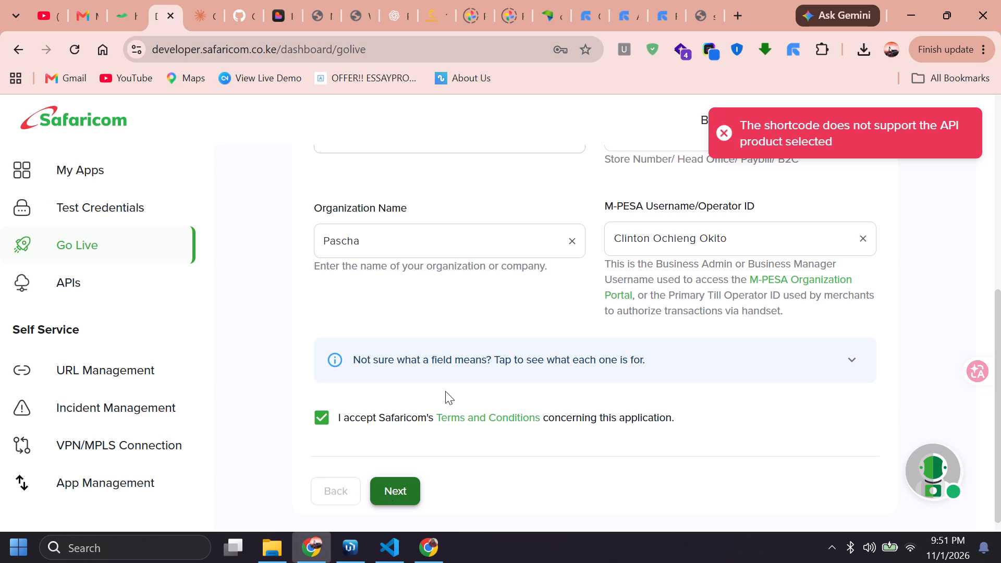
Check the available verification types and keep Short Code selected.
{"action": "scroll", "coordinate": [486, 314], "scroll_direction": "up", "scroll_amount": 2}
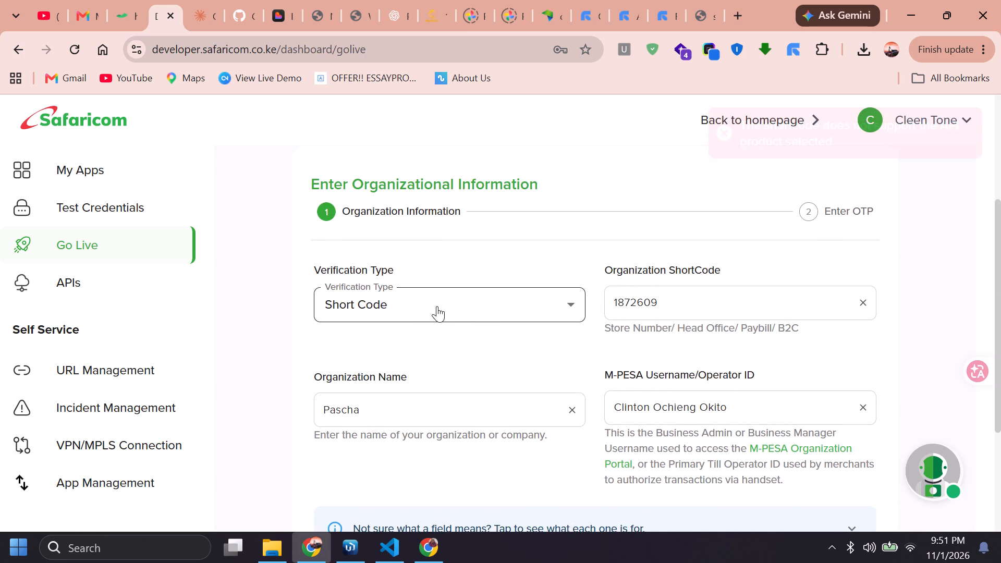
{"action": "left_click", "coordinate": [437, 306]}
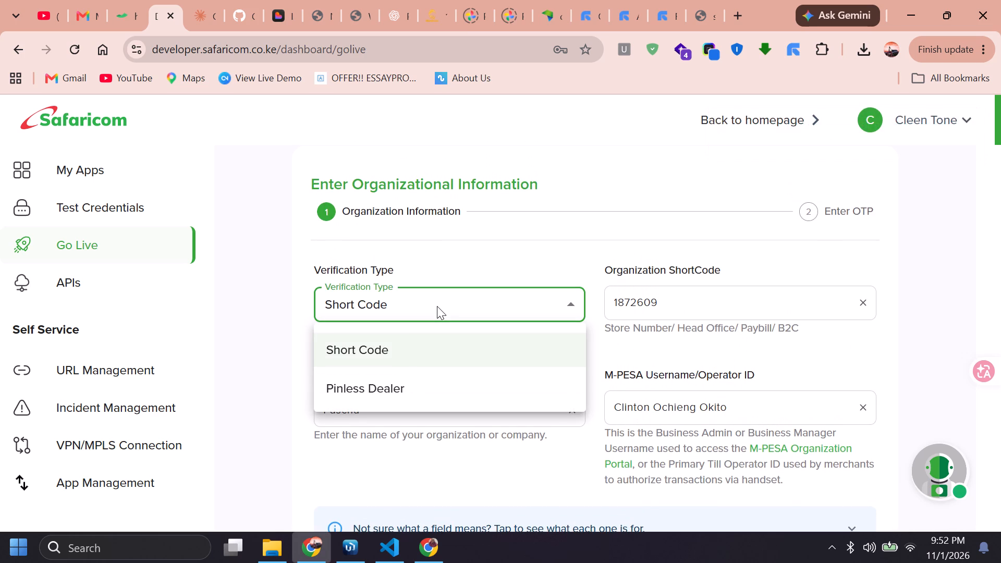
{"action": "left_click", "coordinate": [407, 359]}
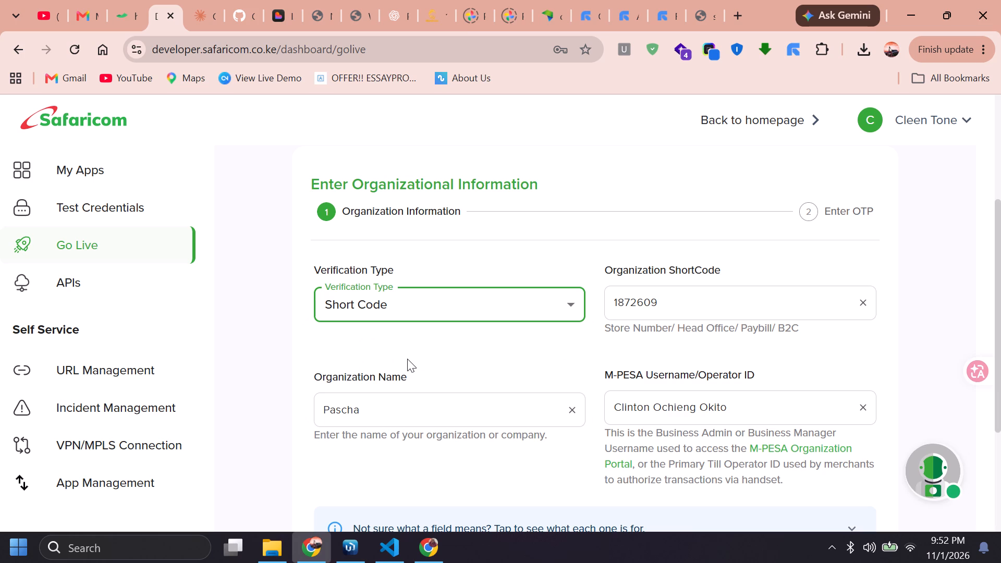
Expand the form's field explanations and read what each field requires for large, small and medium merchants.
{"action": "scroll", "coordinate": [407, 359], "scroll_direction": "down", "scroll_amount": 1}
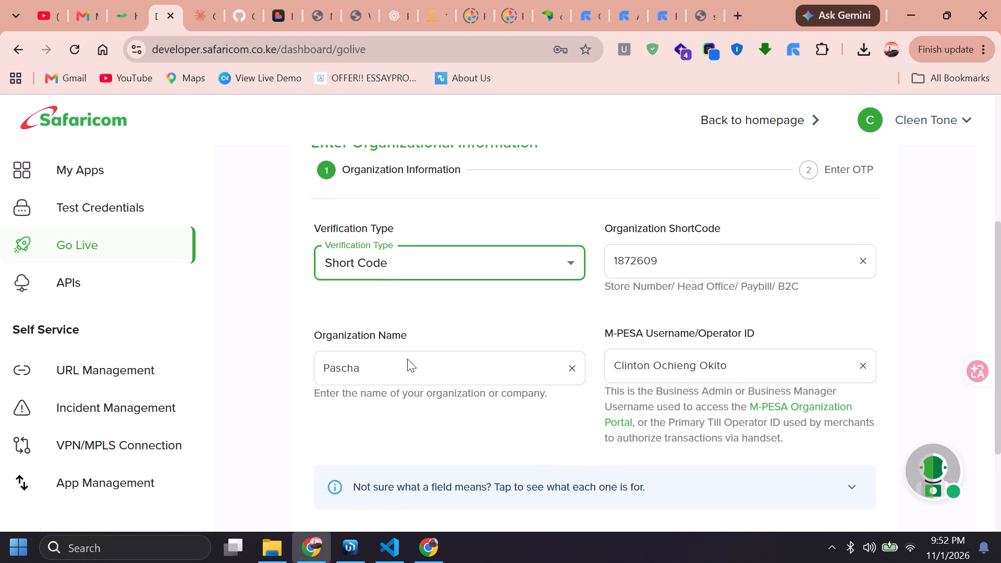
{"action": "scroll", "coordinate": [407, 359], "scroll_direction": "down", "scroll_amount": 3}
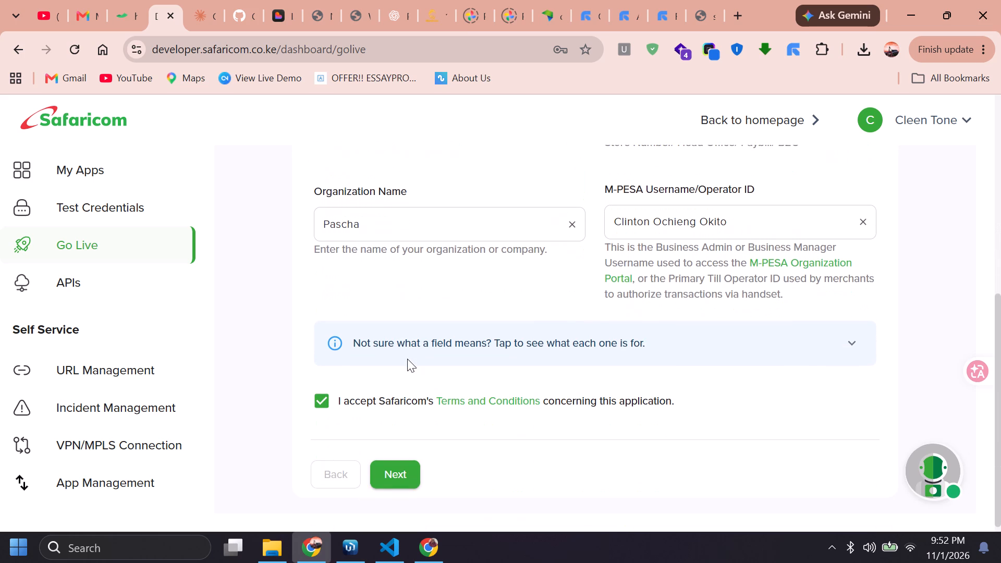
{"action": "scroll", "coordinate": [407, 359], "scroll_direction": "down", "scroll_amount": 3}
{"action": "left_click", "coordinate": [849, 341]}
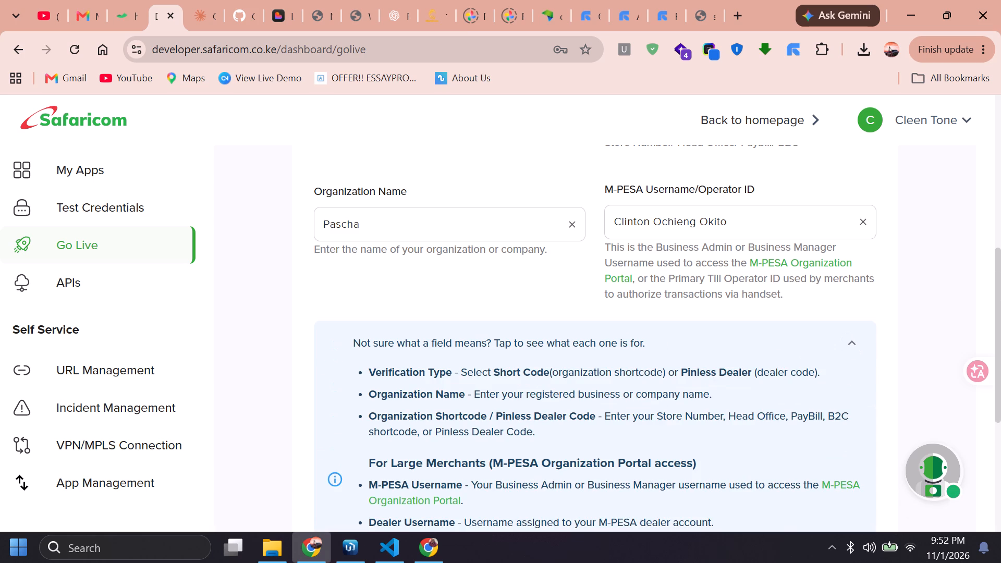
{"action": "scroll", "coordinate": [692, 419], "scroll_direction": "down", "scroll_amount": 1}
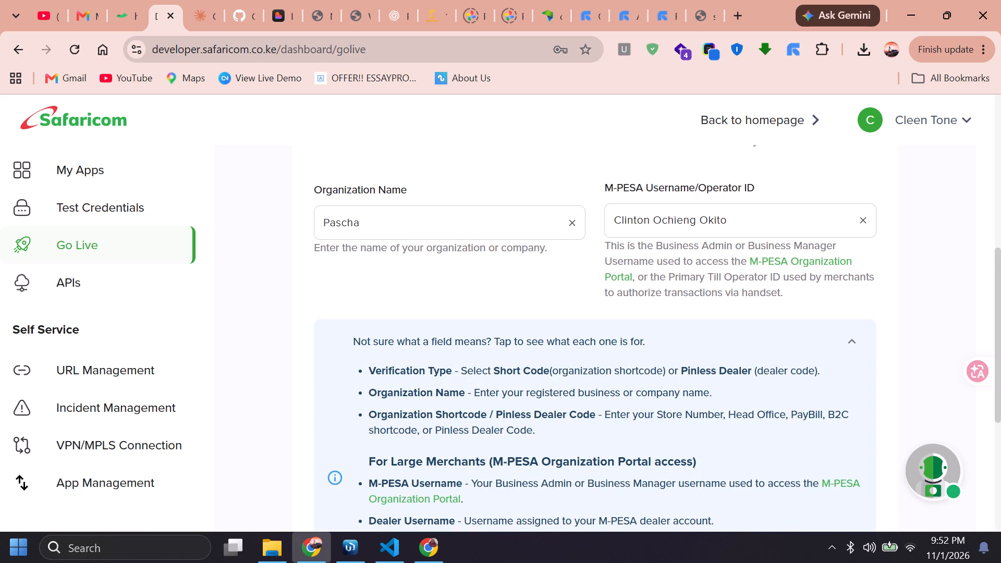
{"action": "scroll", "coordinate": [692, 419], "scroll_direction": "down", "scroll_amount": 1}
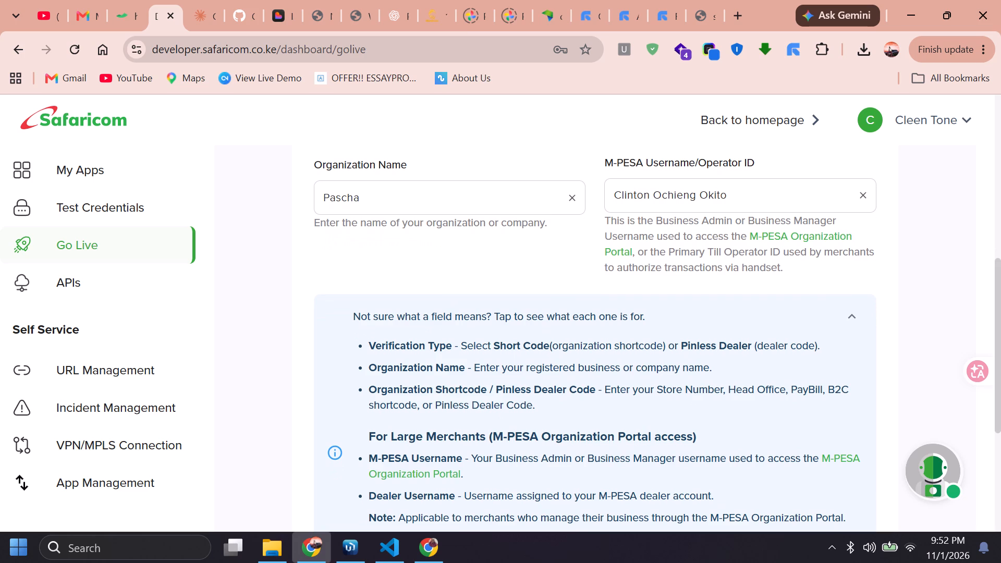
{"action": "scroll", "coordinate": [692, 419], "scroll_direction": "down", "scroll_amount": 1}
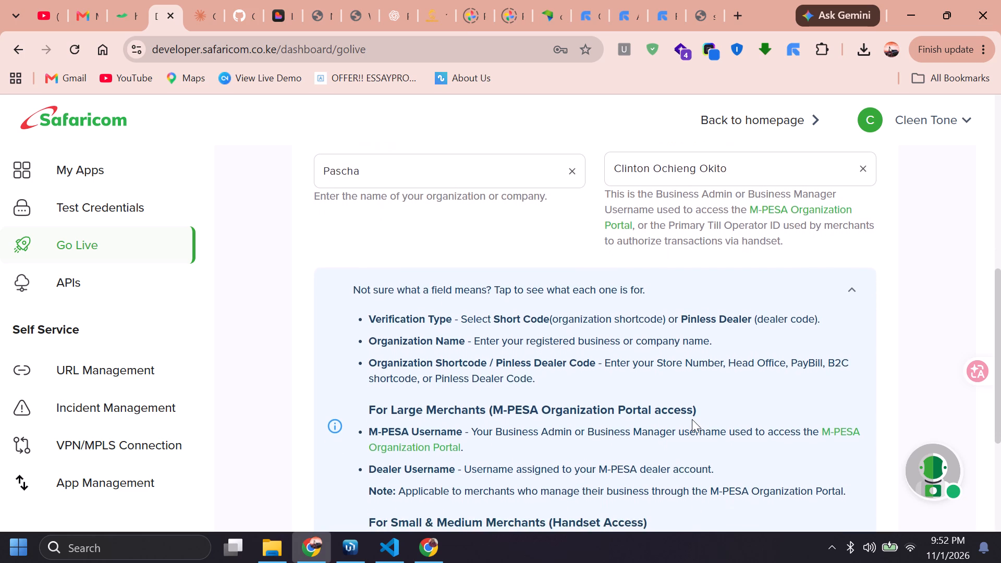
{"action": "scroll", "coordinate": [692, 419], "scroll_direction": "down", "scroll_amount": 2}
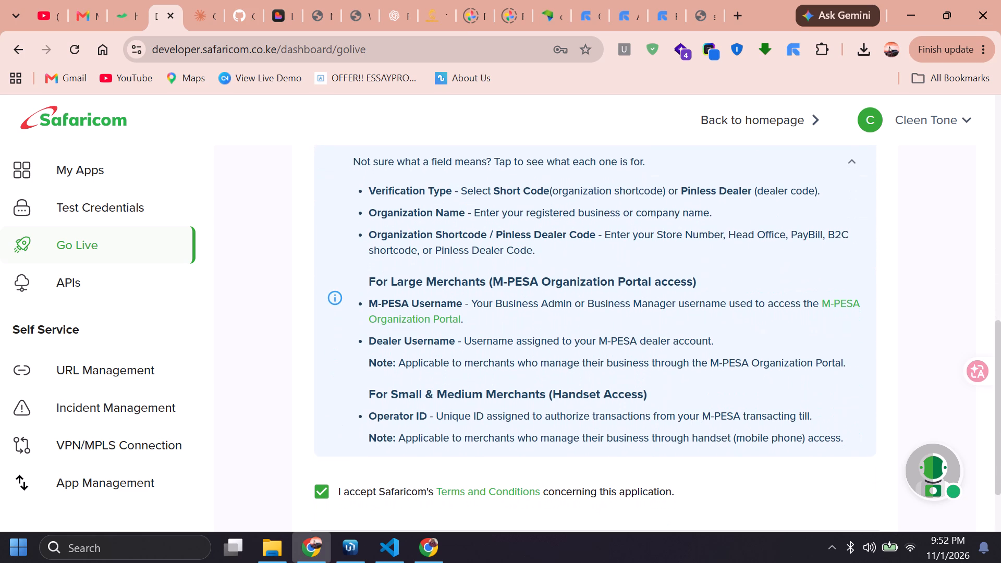
{"action": "scroll", "coordinate": [692, 419], "scroll_direction": "up", "scroll_amount": 1}
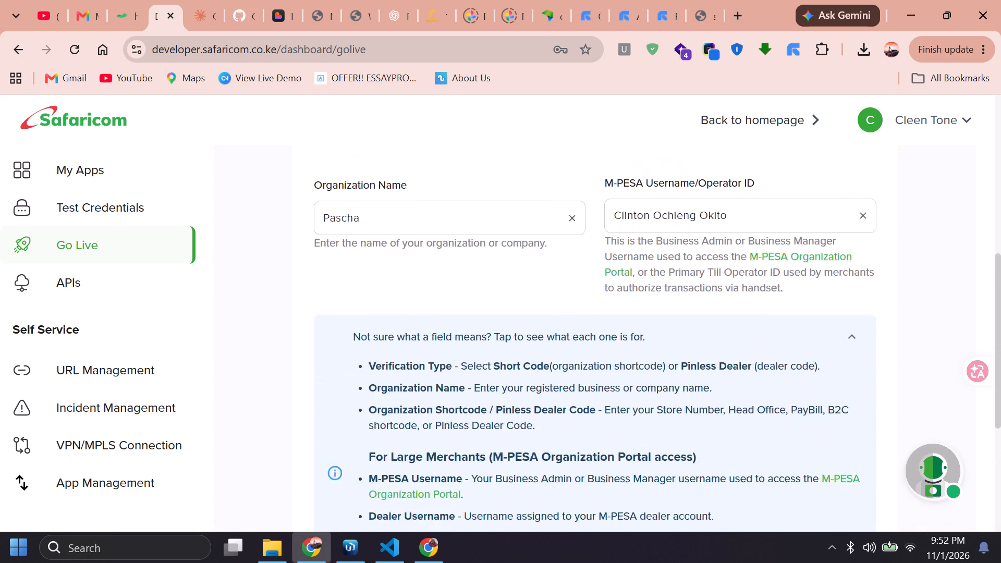
{"action": "scroll", "coordinate": [692, 419], "scroll_direction": "up", "scroll_amount": 3}
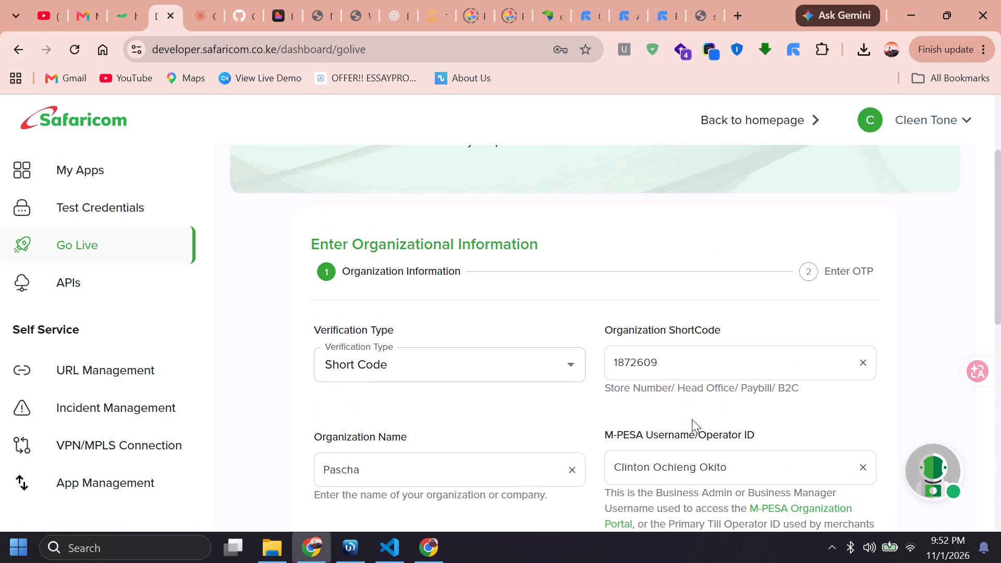
Change the verification type to Pinless Dealer and resubmit the organization information.
{"action": "left_click", "coordinate": [531, 369]}
{"action": "left_click", "coordinate": [485, 447]}
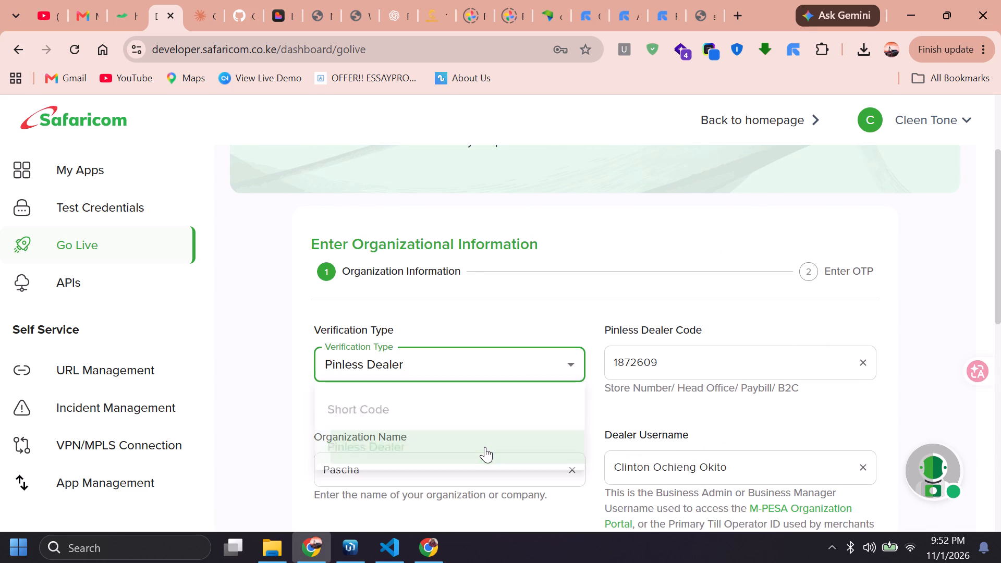
{"action": "scroll", "coordinate": [485, 447], "scroll_direction": "down", "scroll_amount": 2}
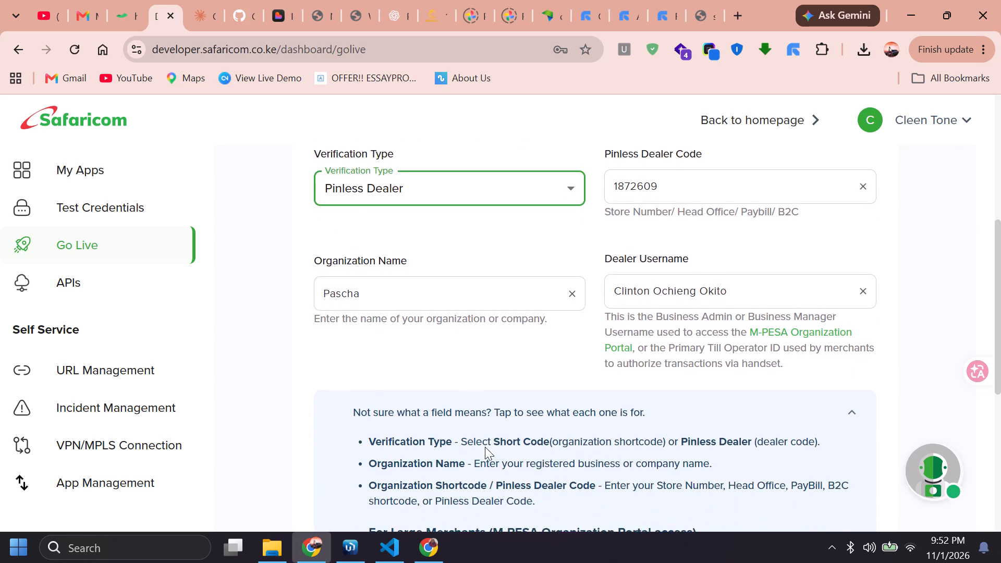
{"action": "scroll", "coordinate": [485, 447], "scroll_direction": "down", "scroll_amount": 2}
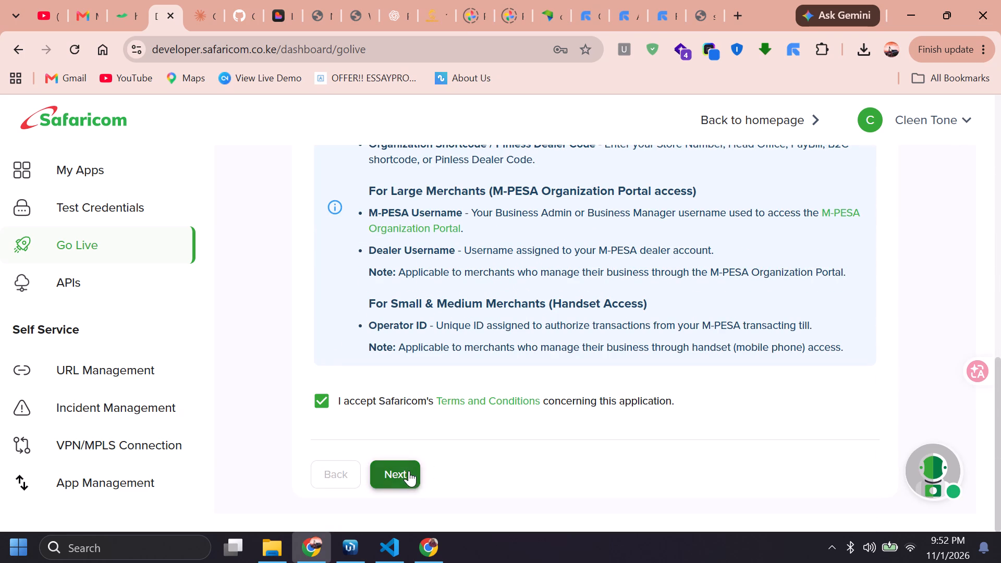
{"action": "left_click", "coordinate": [409, 471]}
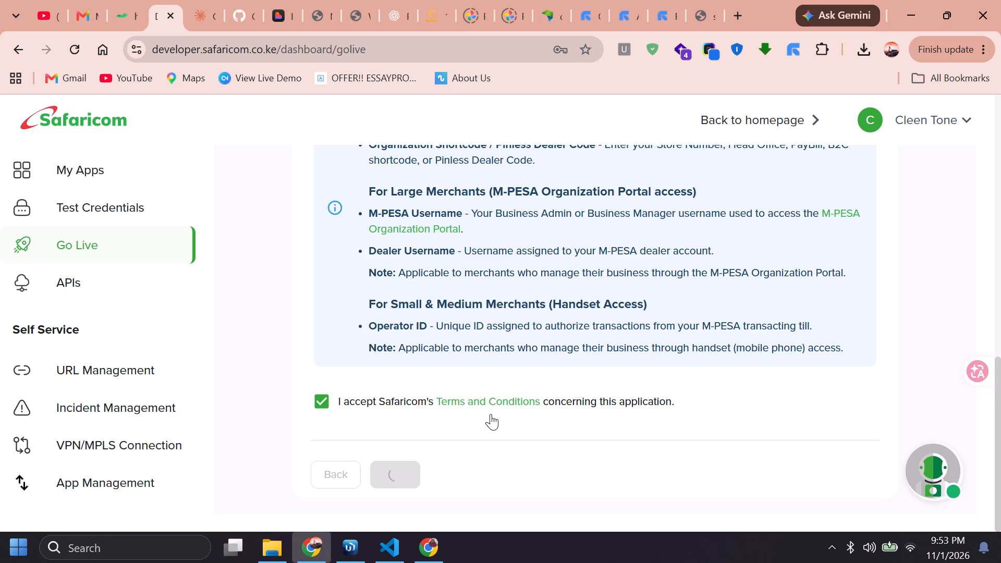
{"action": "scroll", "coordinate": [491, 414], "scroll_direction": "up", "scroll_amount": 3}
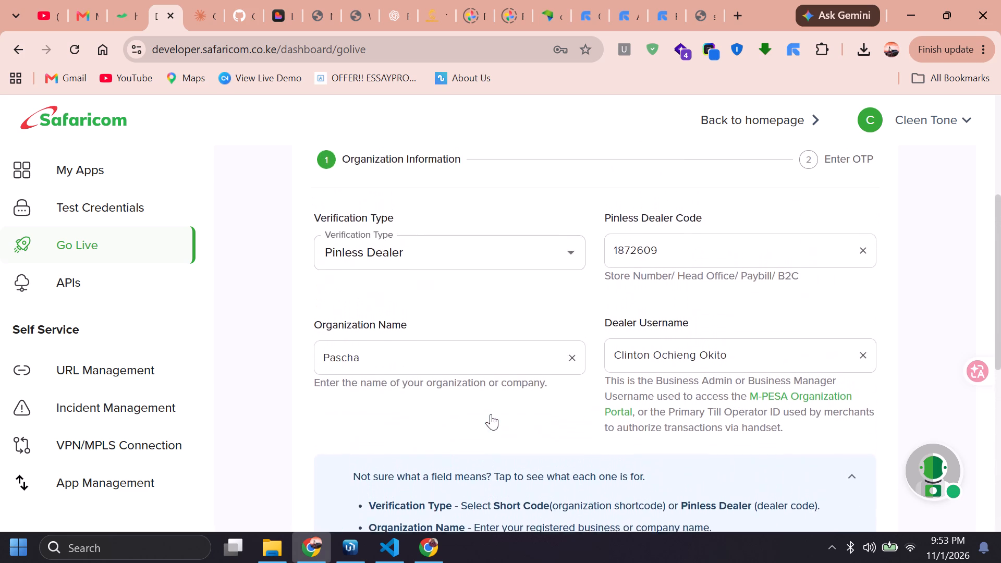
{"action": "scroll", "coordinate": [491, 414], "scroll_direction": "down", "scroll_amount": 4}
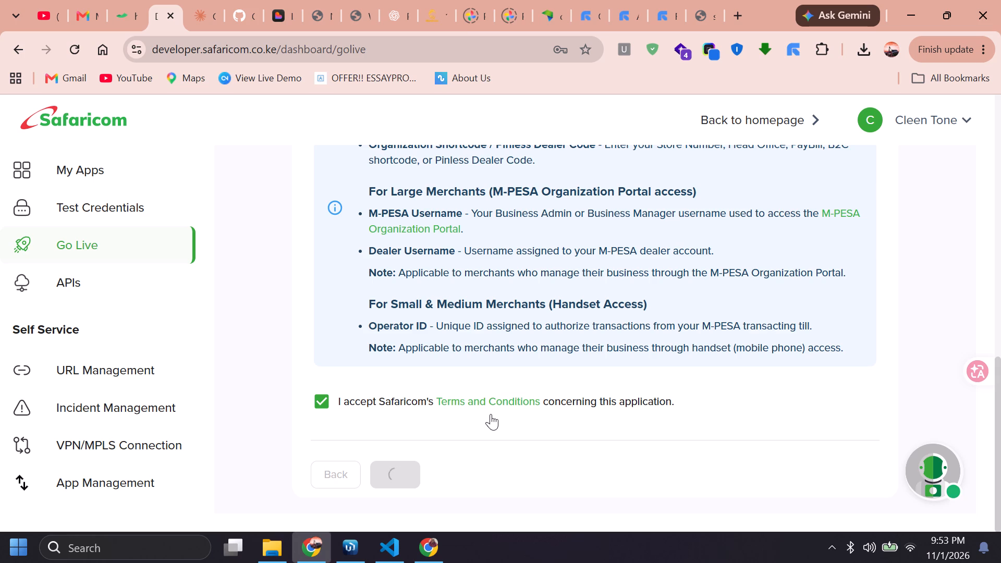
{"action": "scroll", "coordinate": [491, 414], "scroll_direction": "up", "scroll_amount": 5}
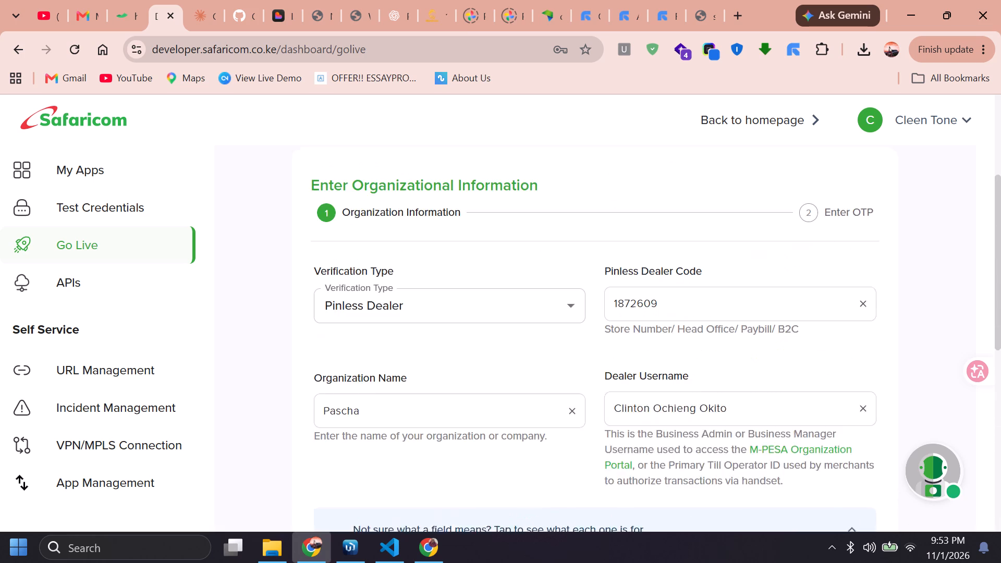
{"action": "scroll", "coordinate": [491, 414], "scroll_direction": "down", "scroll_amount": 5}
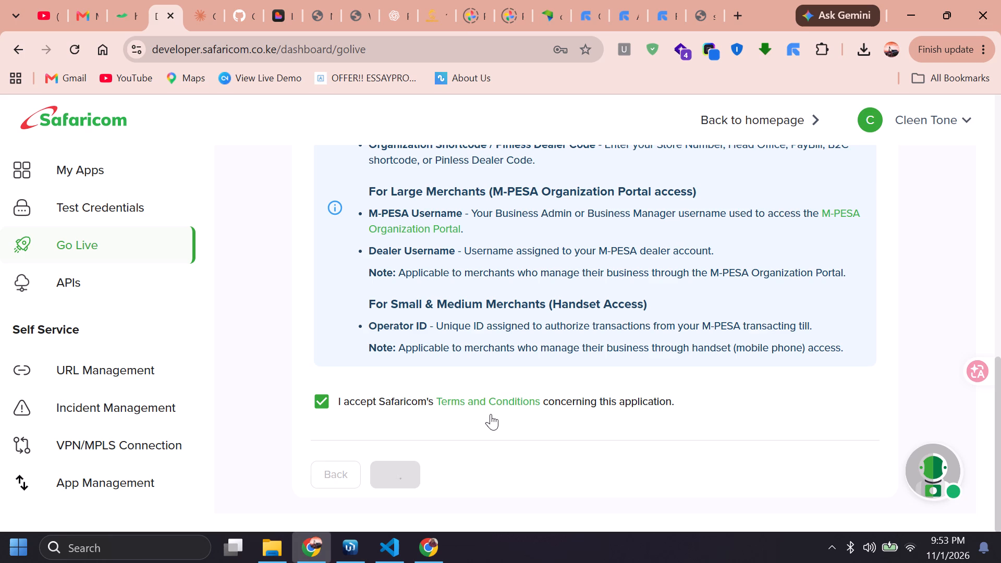
Resubmit the organization information with Pinless Dealer as the verification type.
{"action": "scroll", "coordinate": [491, 414], "scroll_direction": "up", "scroll_amount": 1}
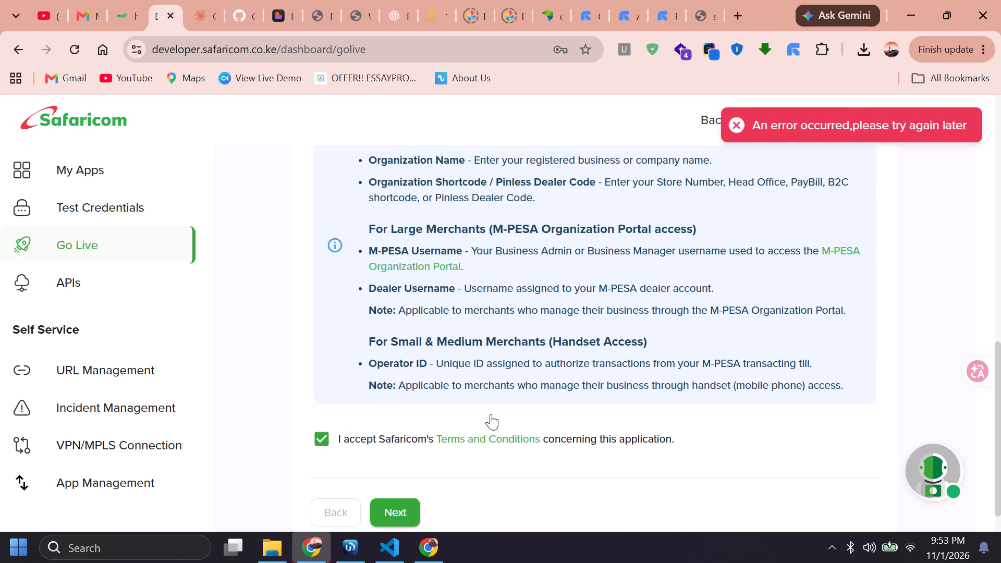
{"action": "scroll", "coordinate": [491, 414], "scroll_direction": "up", "scroll_amount": 1}
{"action": "left_click", "coordinate": [390, 507]}
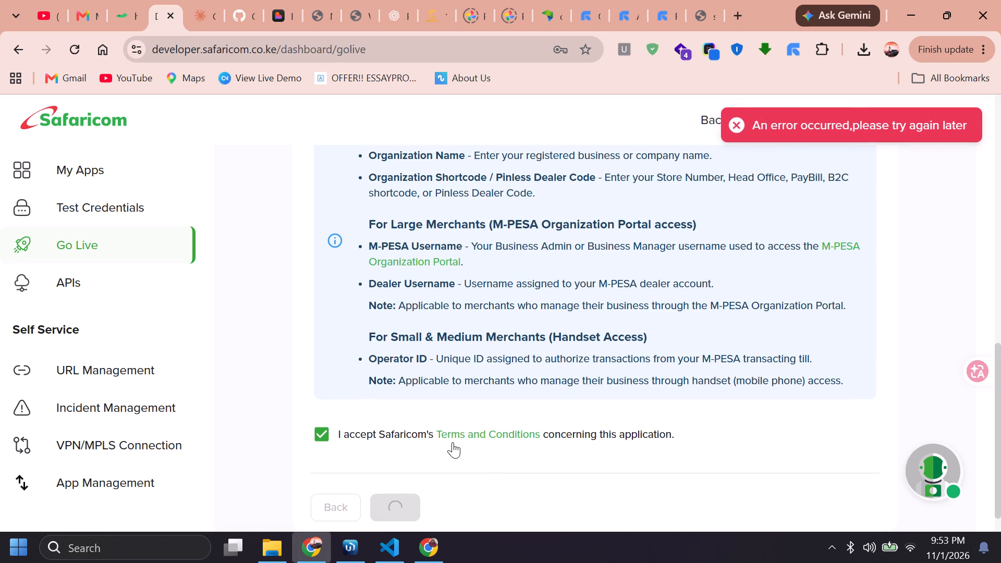
Collapse the form's field explanations.
{"action": "scroll", "coordinate": [453, 442], "scroll_direction": "up", "scroll_amount": 4}
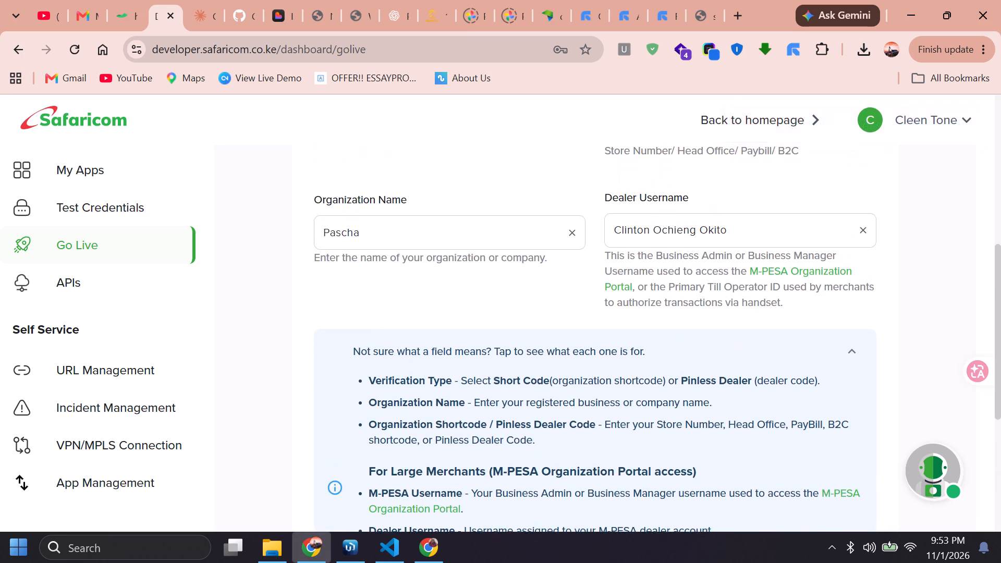
{"action": "scroll", "coordinate": [453, 442], "scroll_direction": "up", "scroll_amount": 1}
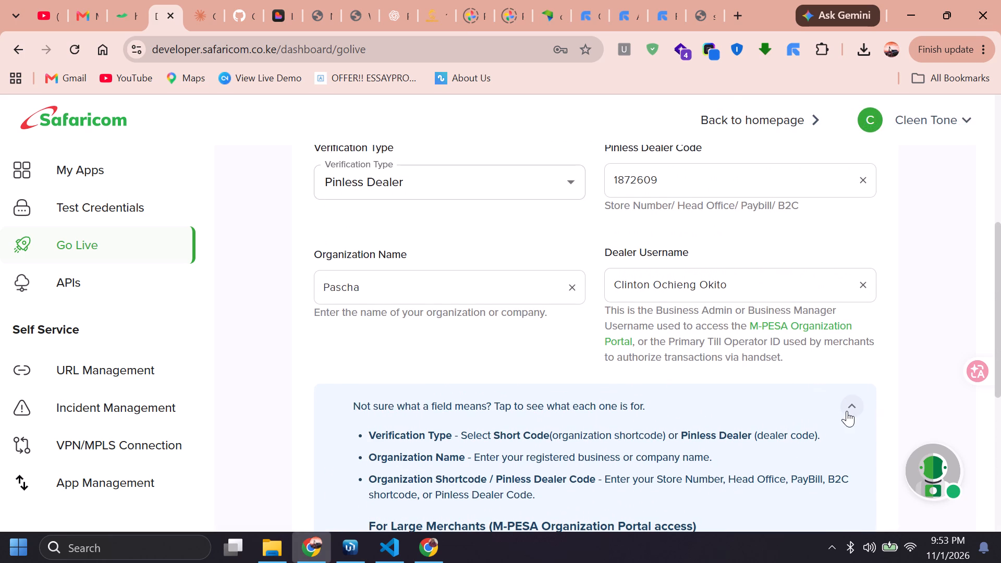
{"action": "left_click", "coordinate": [845, 409]}
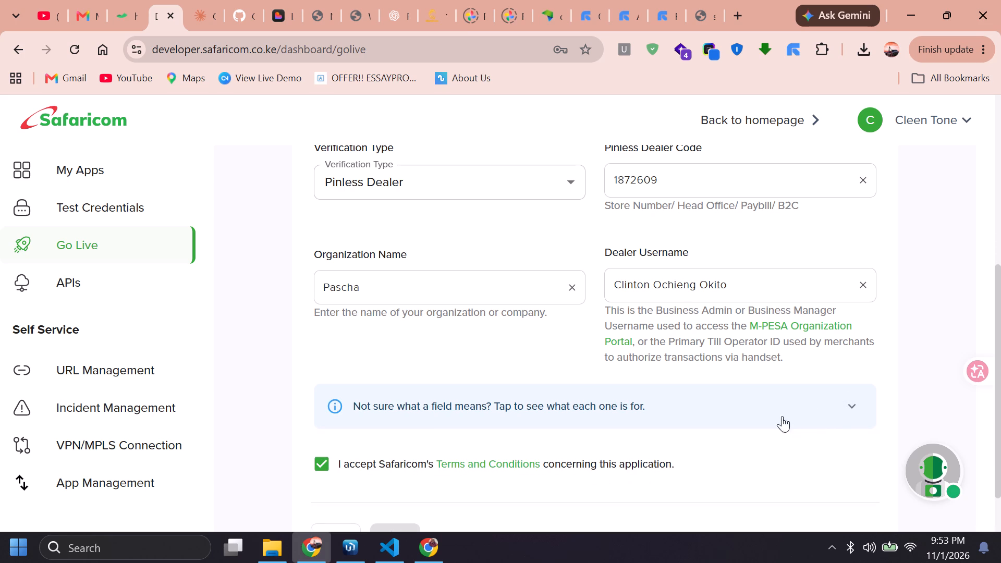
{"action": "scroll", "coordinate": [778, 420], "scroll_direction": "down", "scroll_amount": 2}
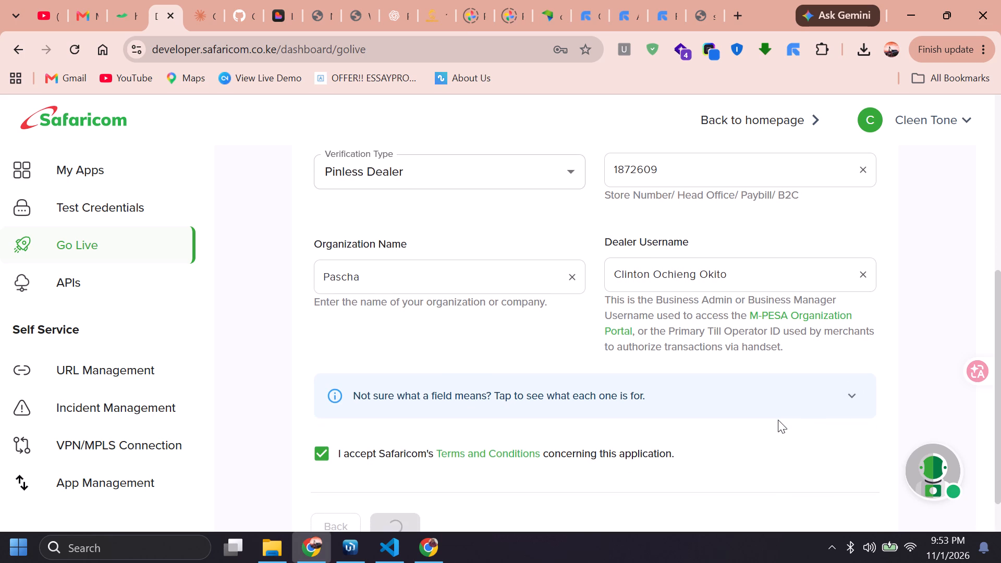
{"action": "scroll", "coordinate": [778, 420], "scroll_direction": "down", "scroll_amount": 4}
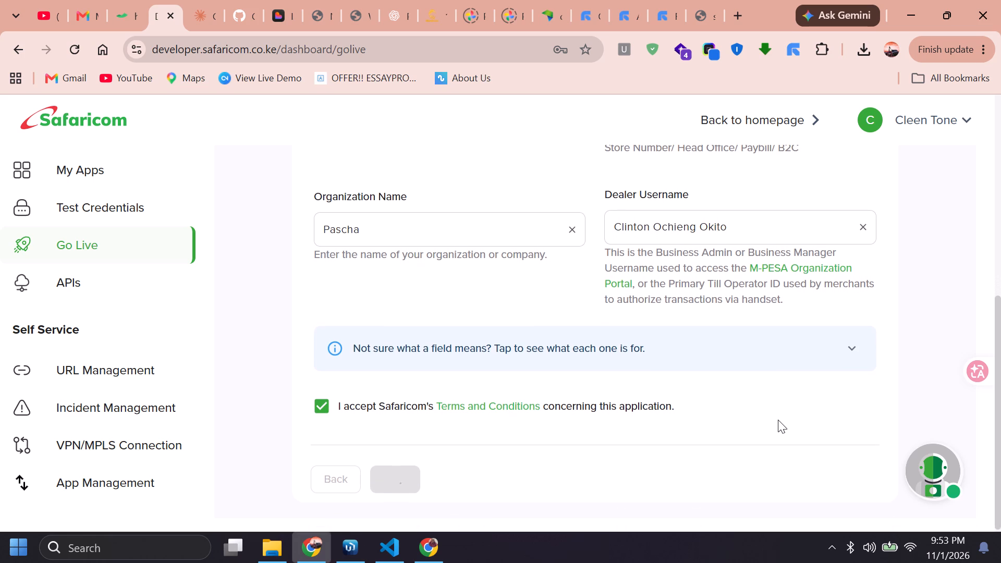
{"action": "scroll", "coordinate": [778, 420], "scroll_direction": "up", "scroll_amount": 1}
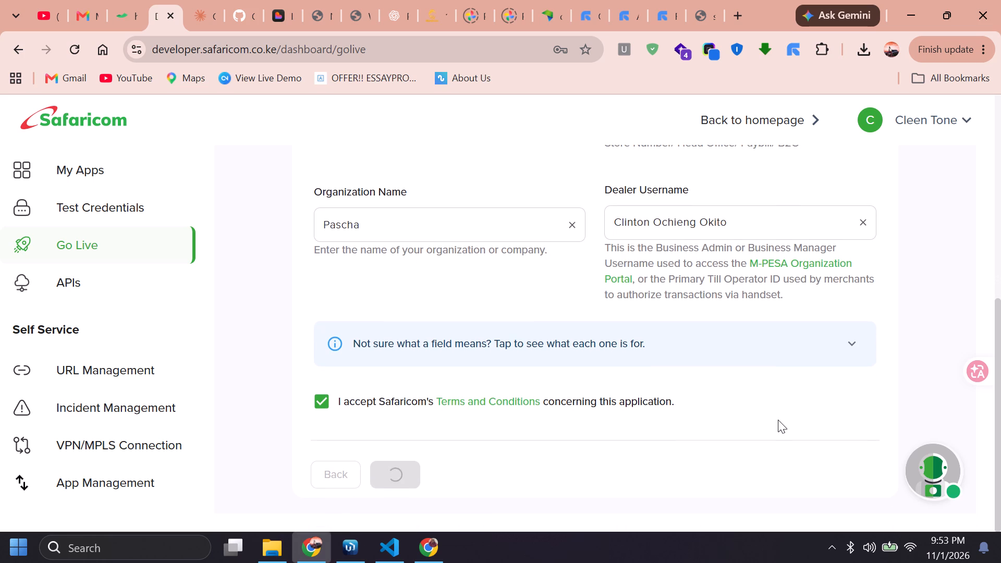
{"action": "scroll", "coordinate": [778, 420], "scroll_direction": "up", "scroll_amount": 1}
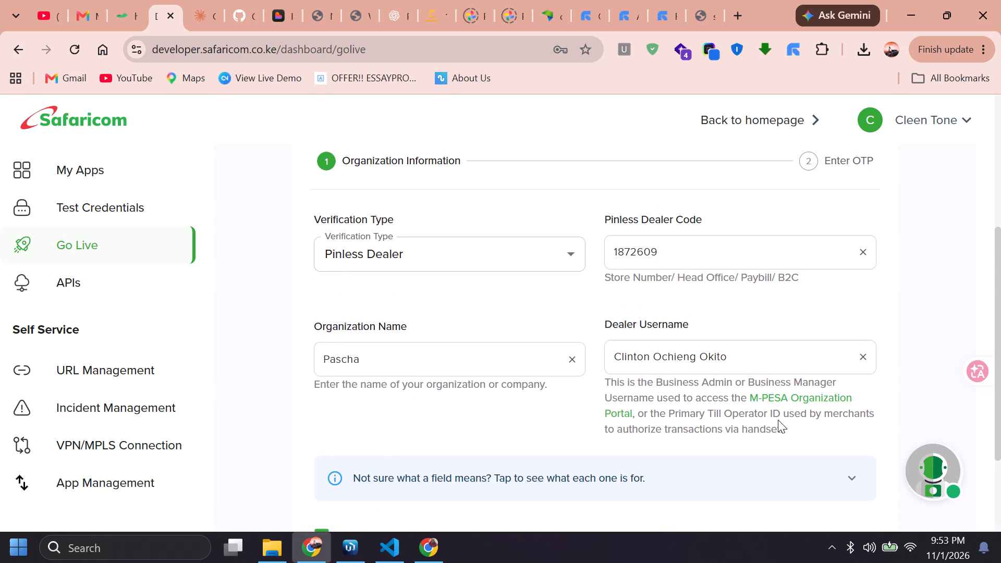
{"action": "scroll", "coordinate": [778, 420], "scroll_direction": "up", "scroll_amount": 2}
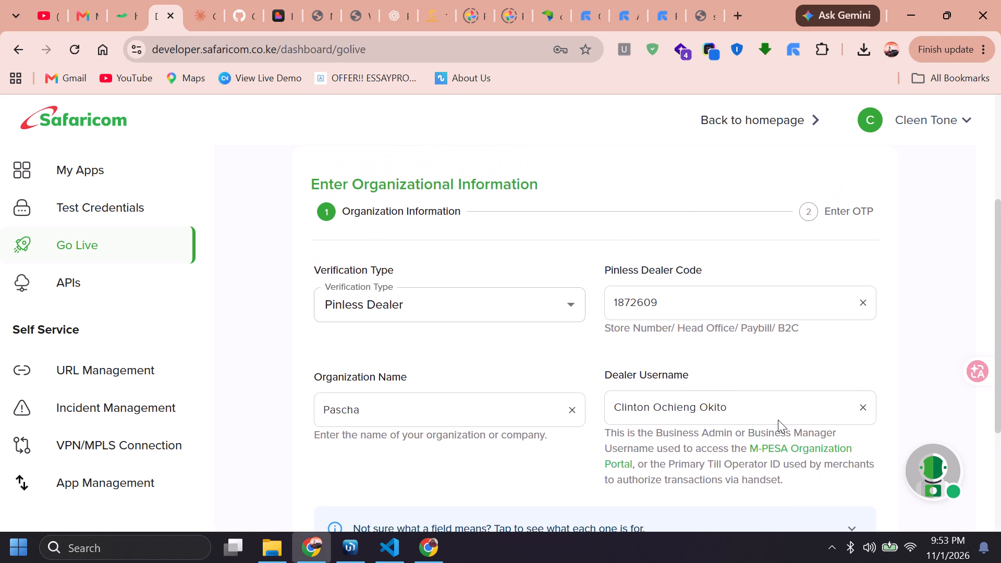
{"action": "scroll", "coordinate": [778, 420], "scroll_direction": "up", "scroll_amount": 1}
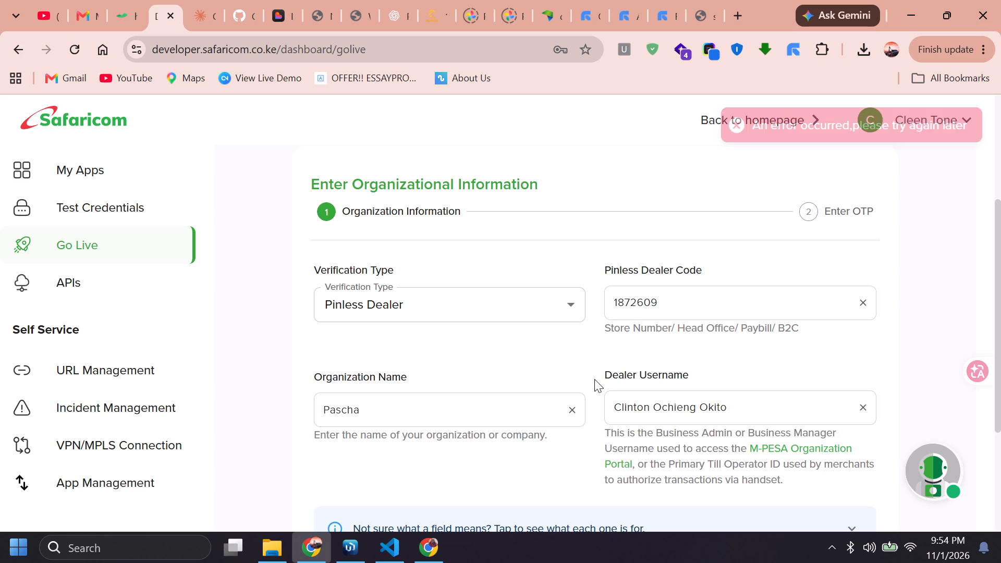
Switch to the M-PESA for Business hub and open its home page.
{"action": "left_click", "coordinate": [136, 0]}
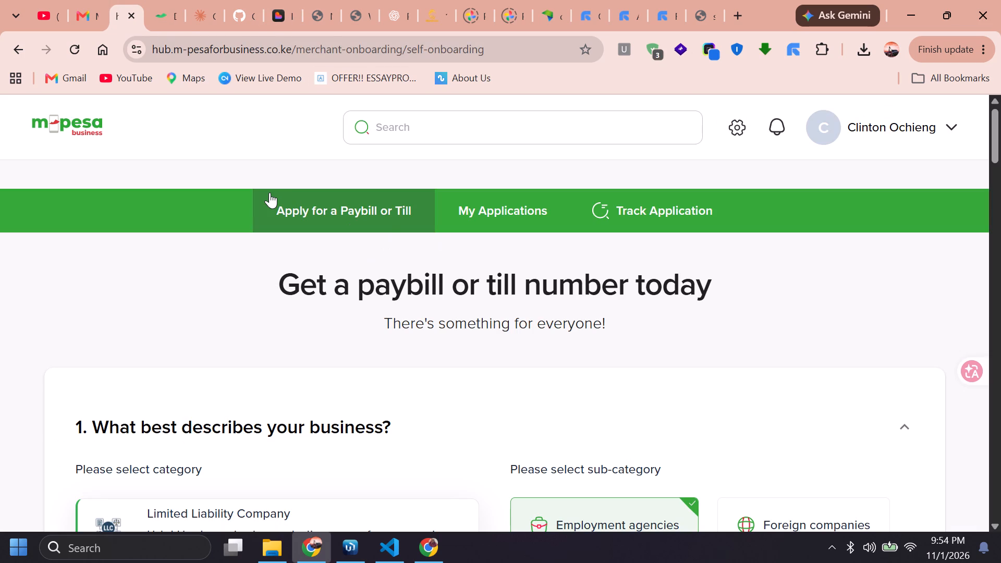
{"action": "left_click", "coordinate": [85, 116]}
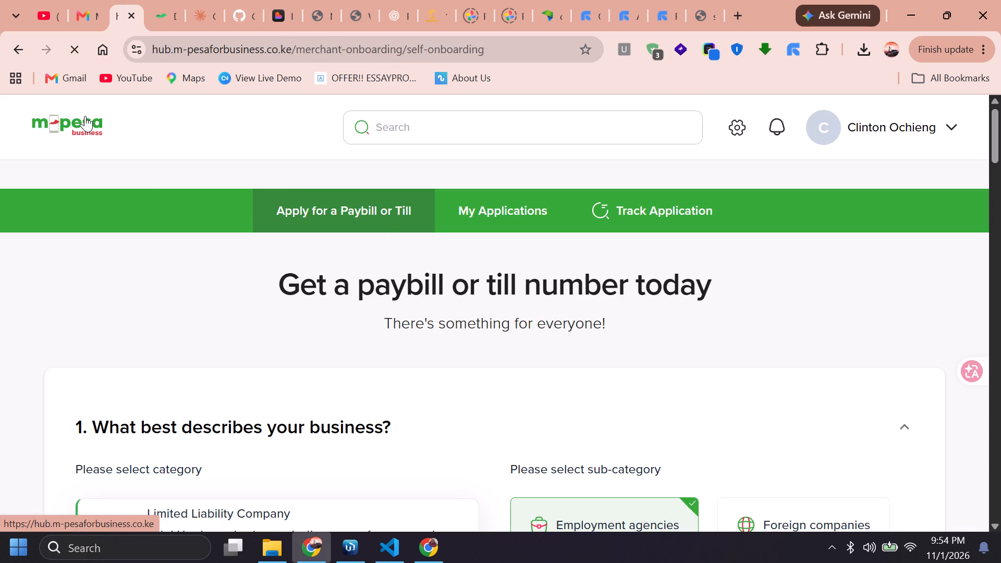
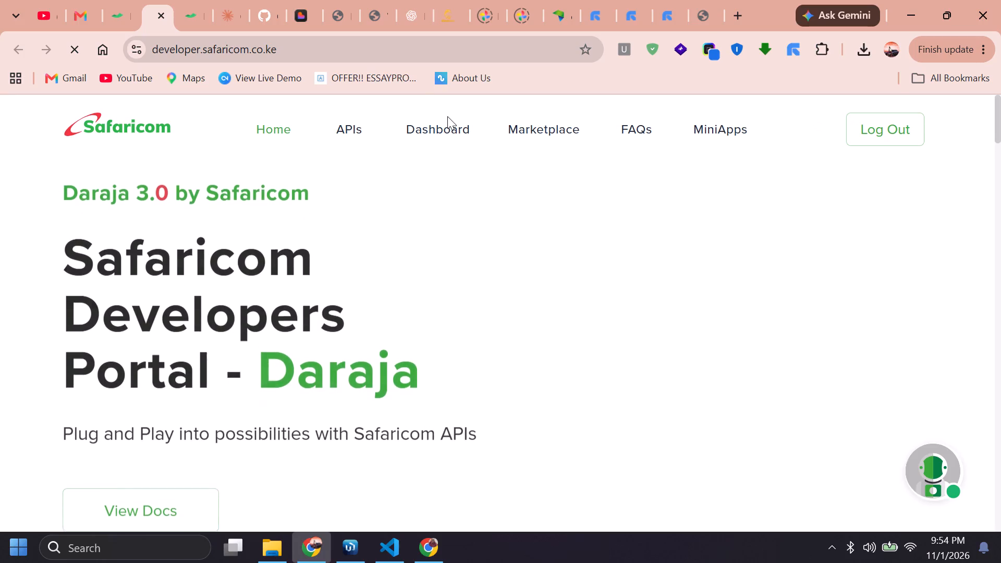
Return to the M-PESA for Business hub and start logging in with the Safaricom sign-in option.
{"action": "left_click", "coordinate": [121, 0]}
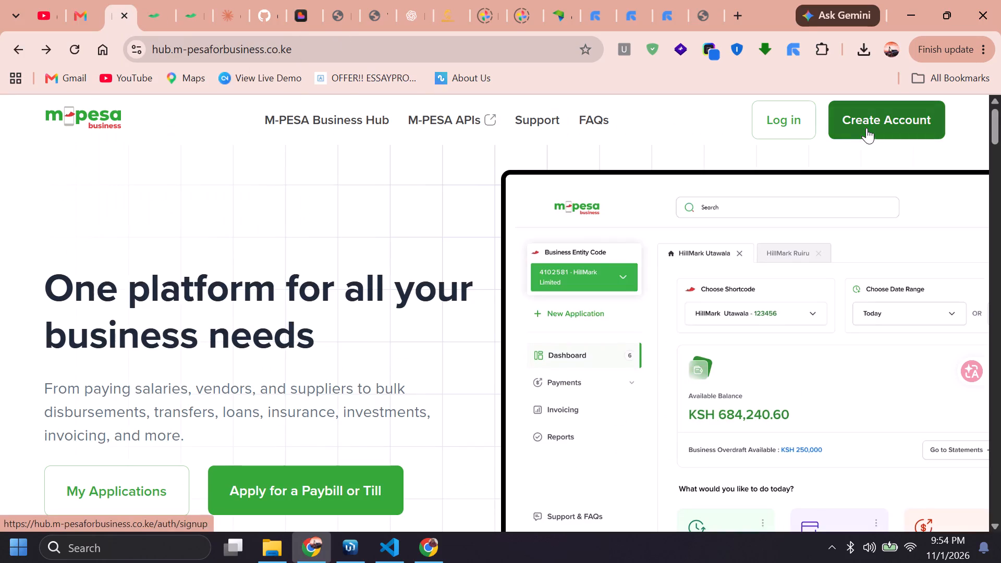
{"action": "left_click", "coordinate": [789, 126]}
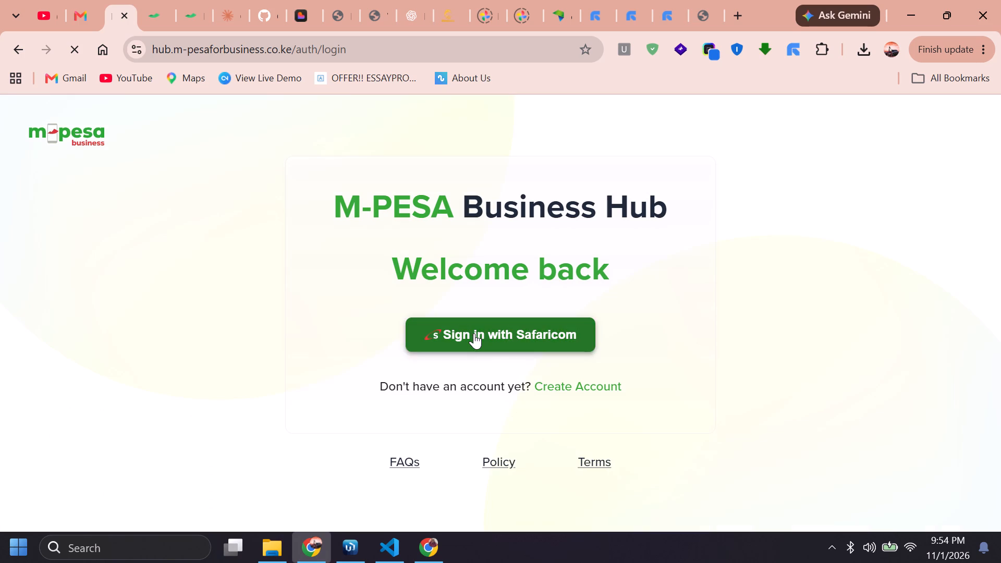
{"action": "left_click", "coordinate": [474, 333]}
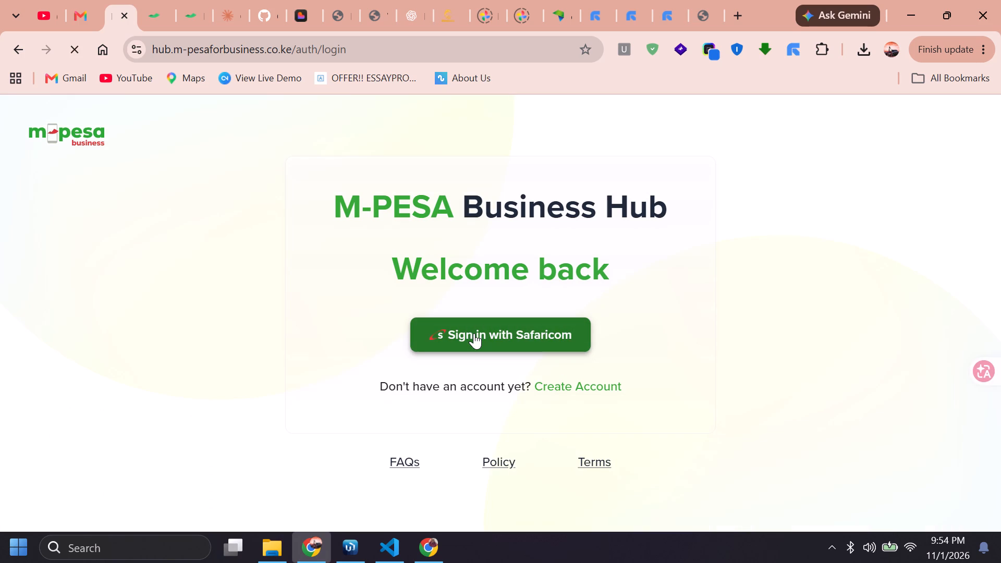
Return to the Daraja portal's Go Live form and open the My Apps page from there.
{"action": "left_click", "coordinate": [145, 16]}
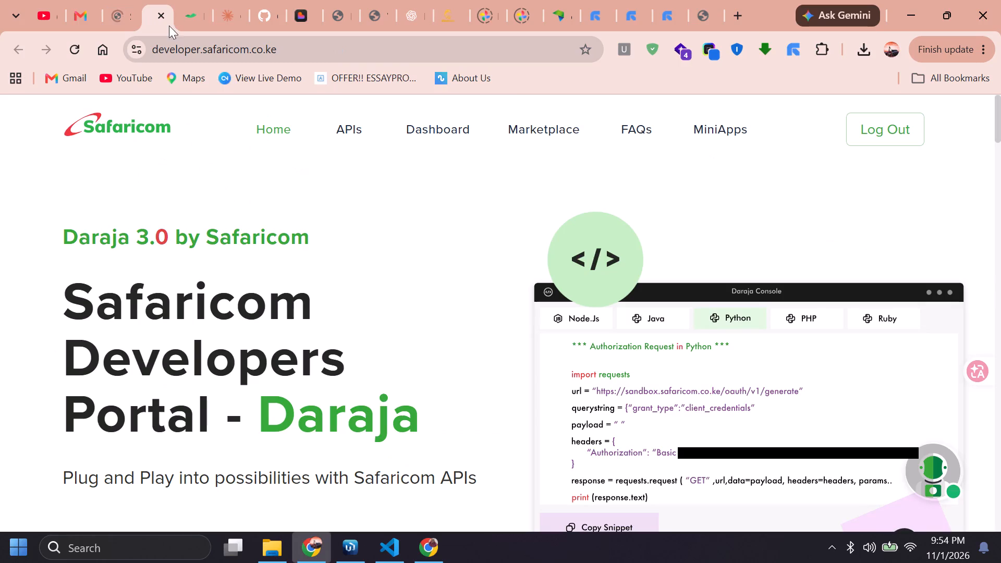
{"action": "left_click", "coordinate": [189, 29]}
{"action": "scroll", "coordinate": [297, 232], "scroll_direction": "up", "scroll_amount": 2}
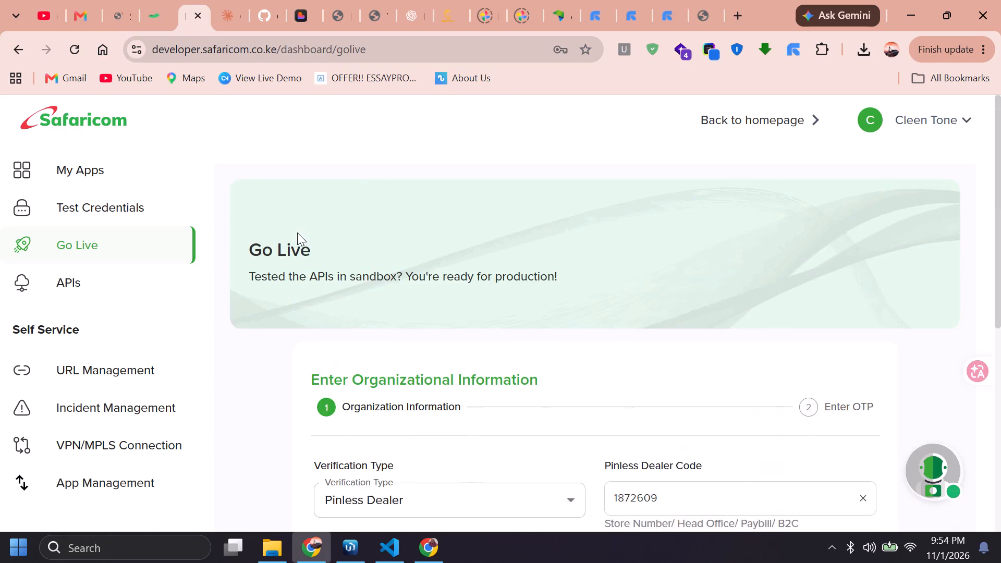
{"action": "left_click", "coordinate": [99, 163]}
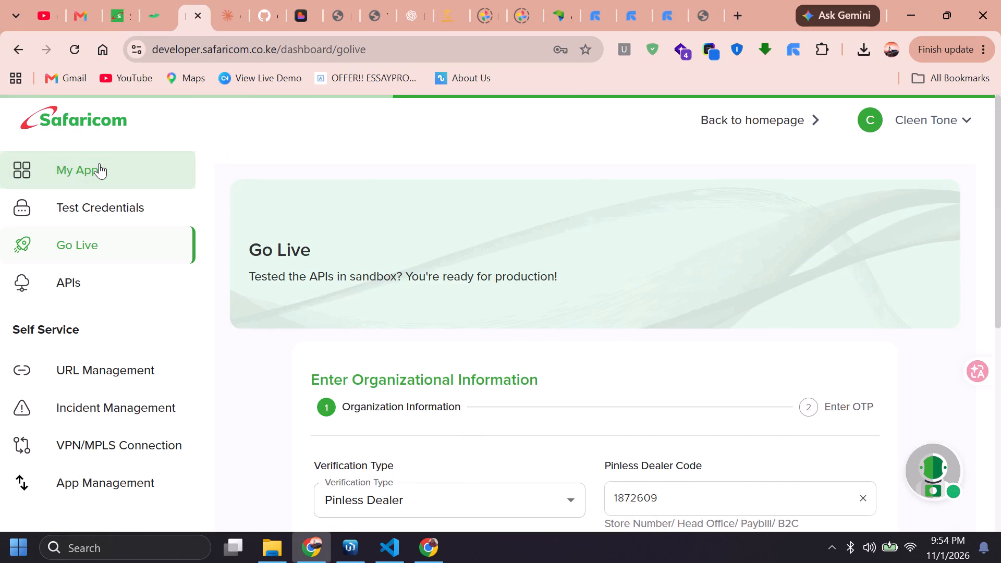
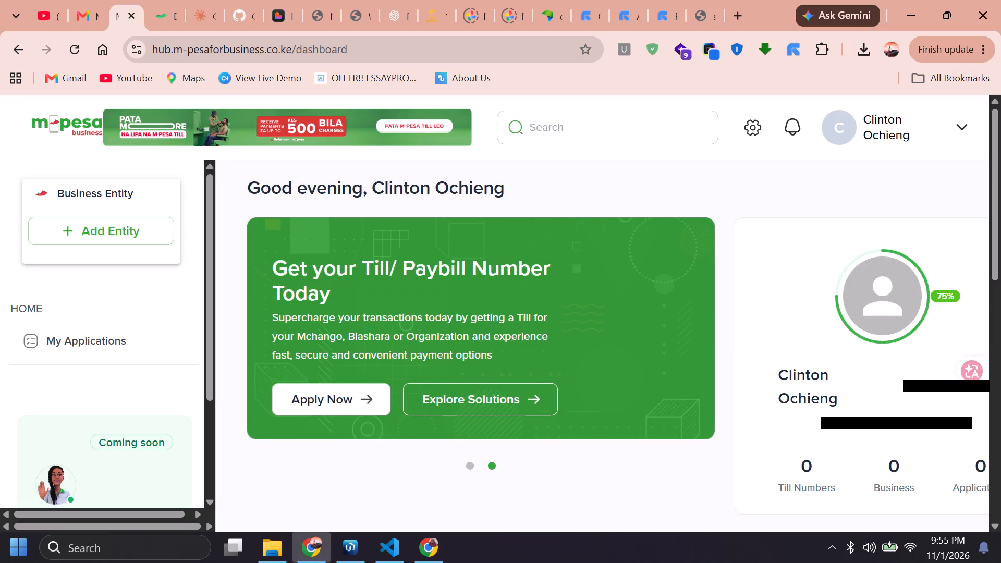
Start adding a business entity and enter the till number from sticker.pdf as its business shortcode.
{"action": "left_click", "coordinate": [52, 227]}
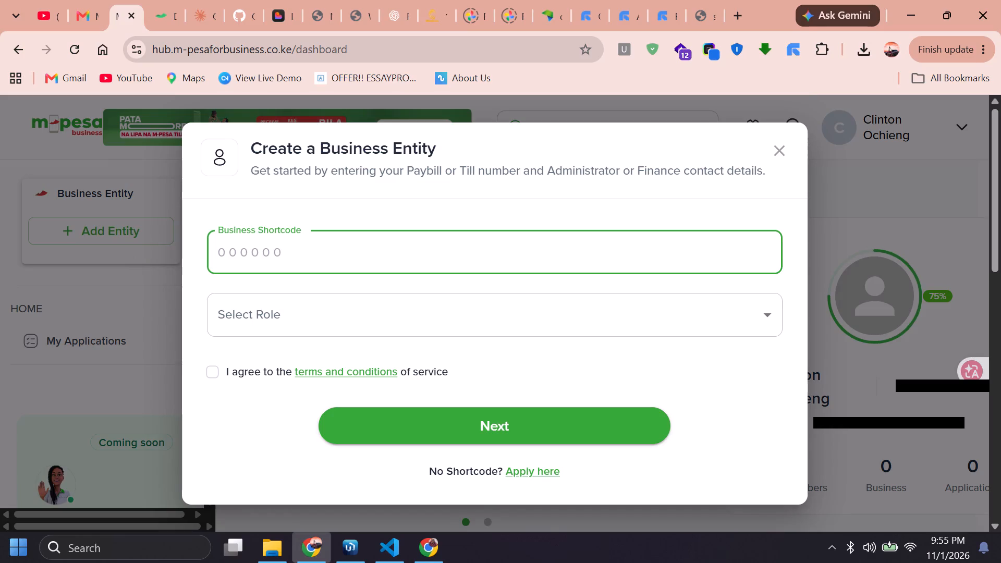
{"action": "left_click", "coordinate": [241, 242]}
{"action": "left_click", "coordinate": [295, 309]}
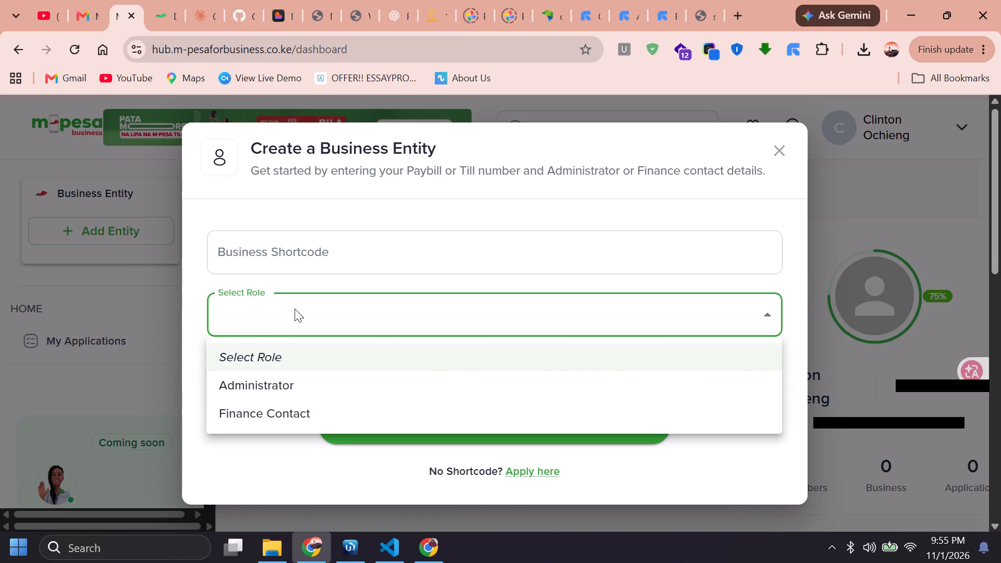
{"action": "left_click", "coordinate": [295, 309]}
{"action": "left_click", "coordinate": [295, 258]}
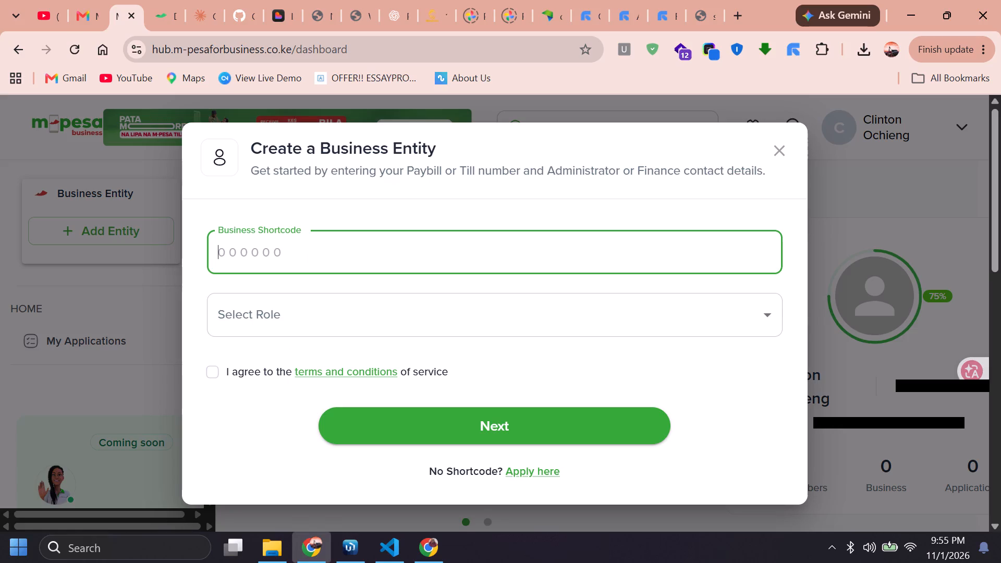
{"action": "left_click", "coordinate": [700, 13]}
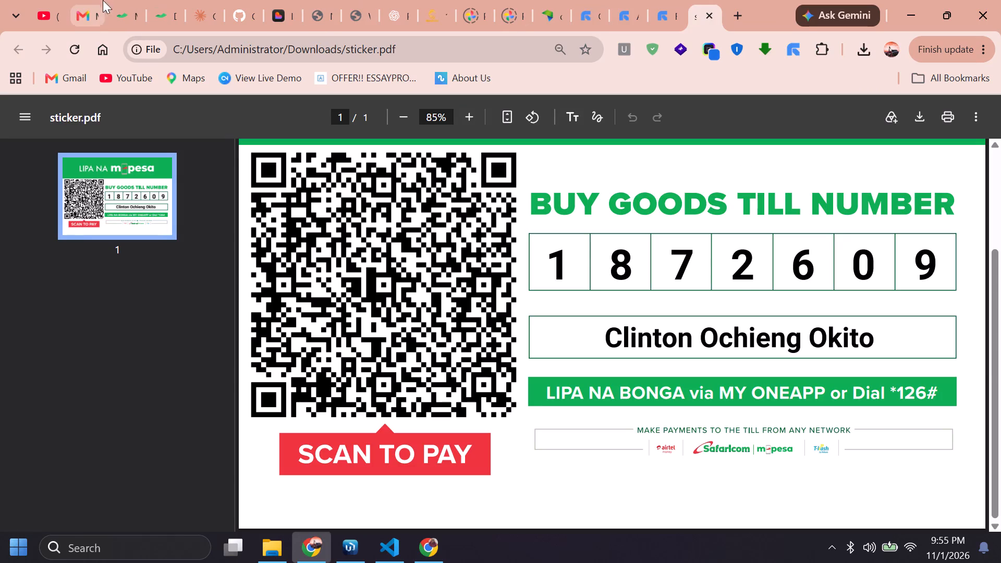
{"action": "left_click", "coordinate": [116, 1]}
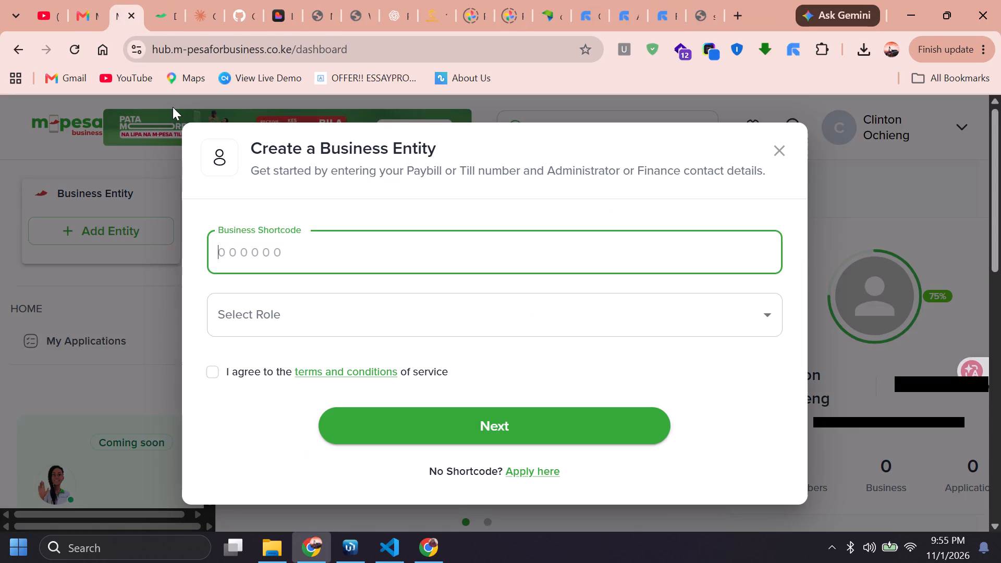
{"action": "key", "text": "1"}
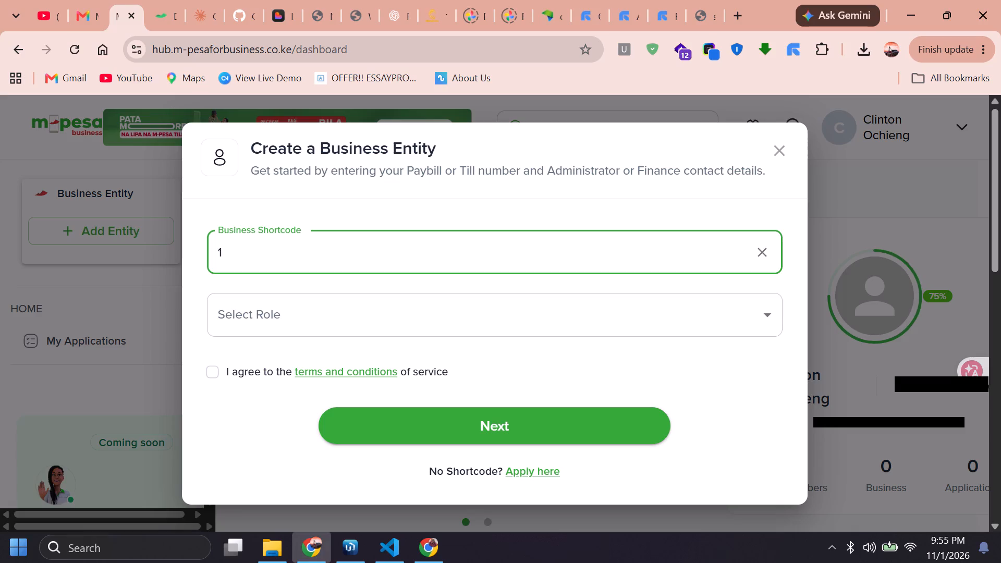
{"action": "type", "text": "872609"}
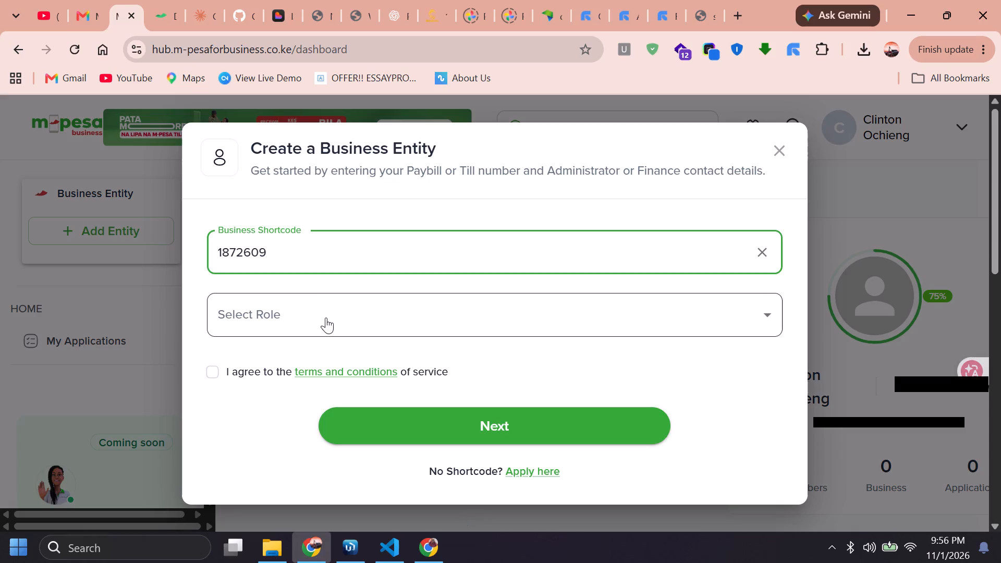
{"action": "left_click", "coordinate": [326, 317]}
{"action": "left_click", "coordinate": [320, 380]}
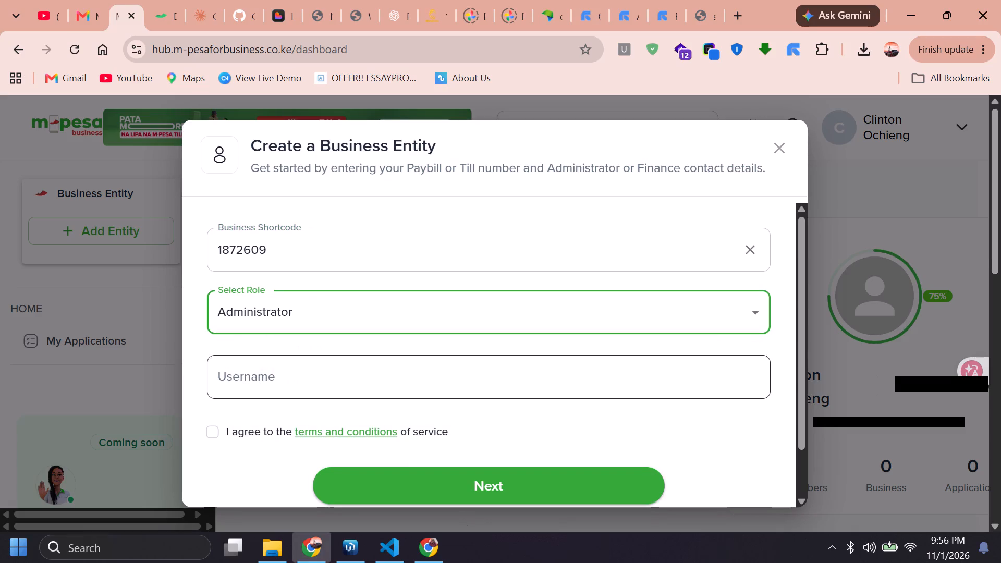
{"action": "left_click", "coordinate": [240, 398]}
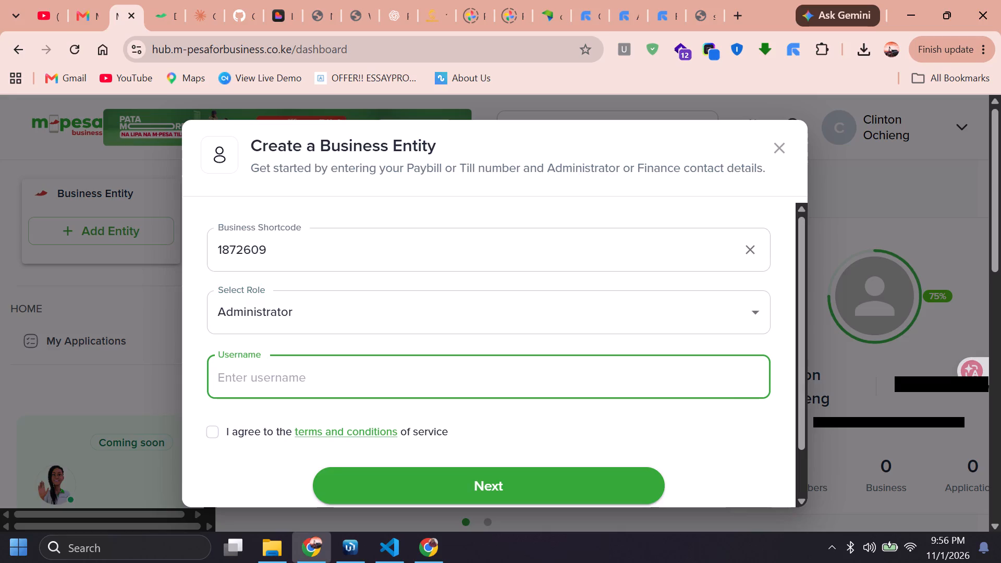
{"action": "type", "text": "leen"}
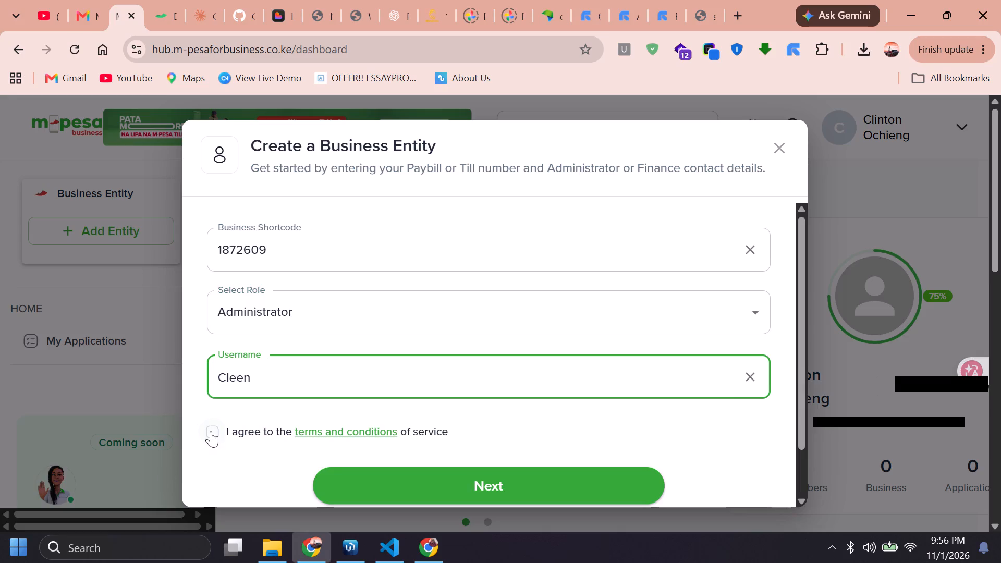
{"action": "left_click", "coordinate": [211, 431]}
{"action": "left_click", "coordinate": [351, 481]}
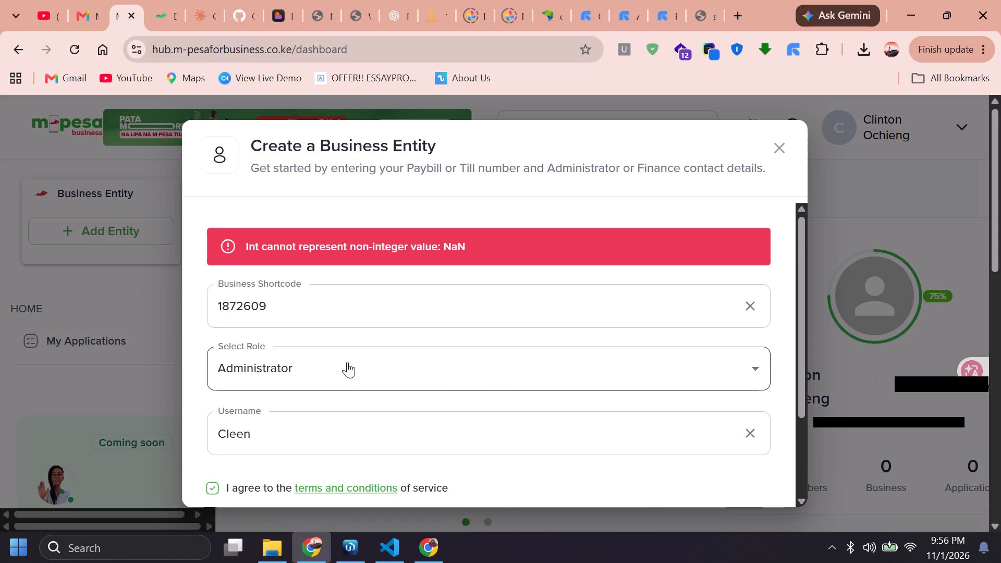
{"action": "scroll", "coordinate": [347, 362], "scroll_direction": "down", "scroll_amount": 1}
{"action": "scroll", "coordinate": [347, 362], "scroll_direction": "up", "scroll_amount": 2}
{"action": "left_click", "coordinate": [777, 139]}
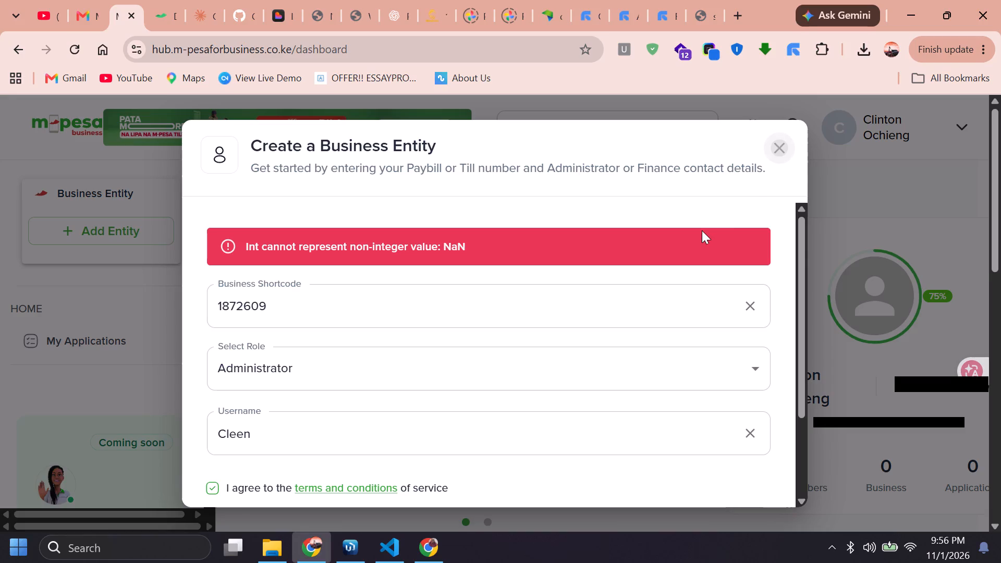
Examine the M-PESA Business Hub dashboard for guidance on completing registration, registering a business and applying for a till.
{"action": "scroll", "coordinate": [702, 230], "scroll_direction": "down", "scroll_amount": 6}
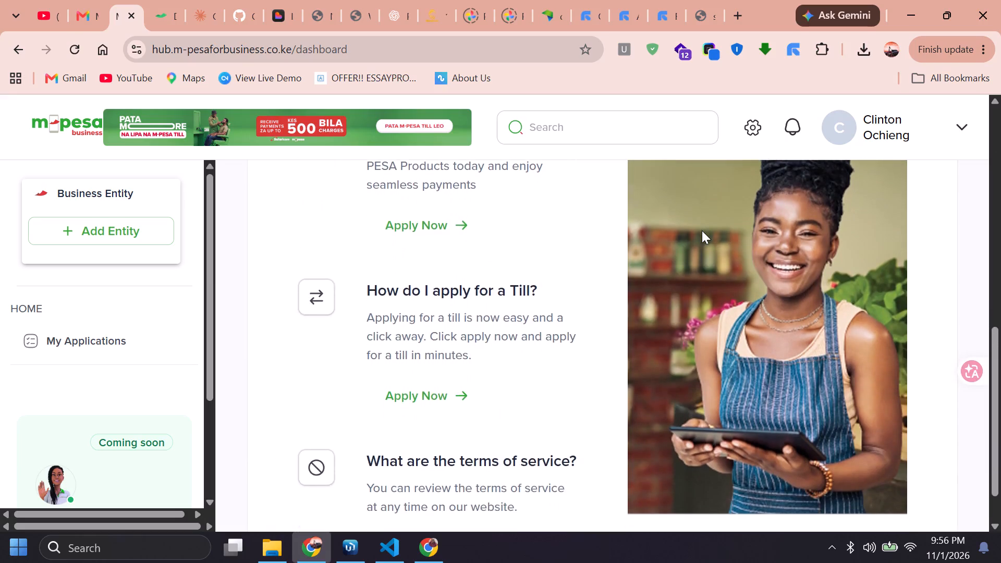
{"action": "scroll", "coordinate": [702, 230], "scroll_direction": "down", "scroll_amount": 2}
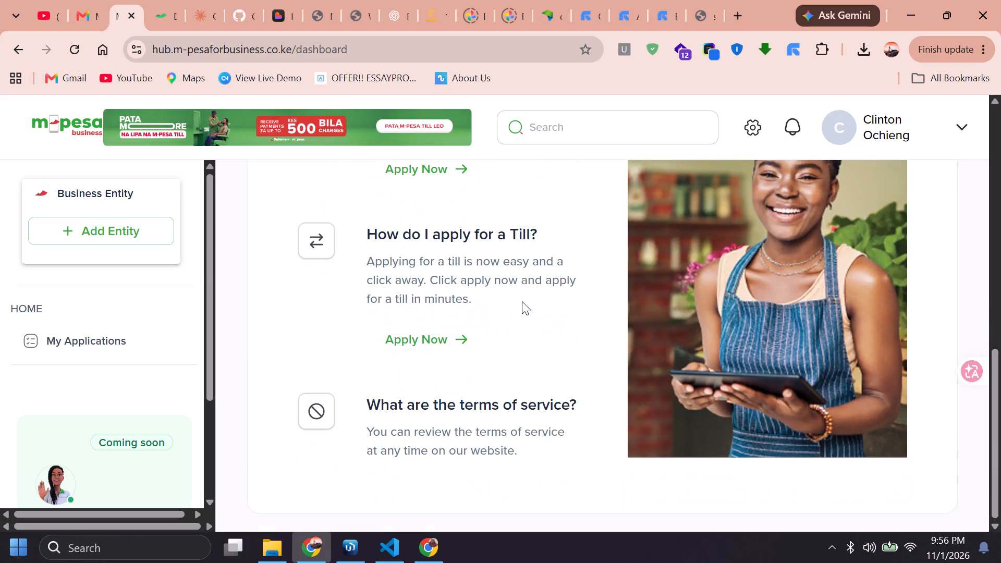
{"action": "scroll", "coordinate": [478, 329], "scroll_direction": "up", "scroll_amount": 5}
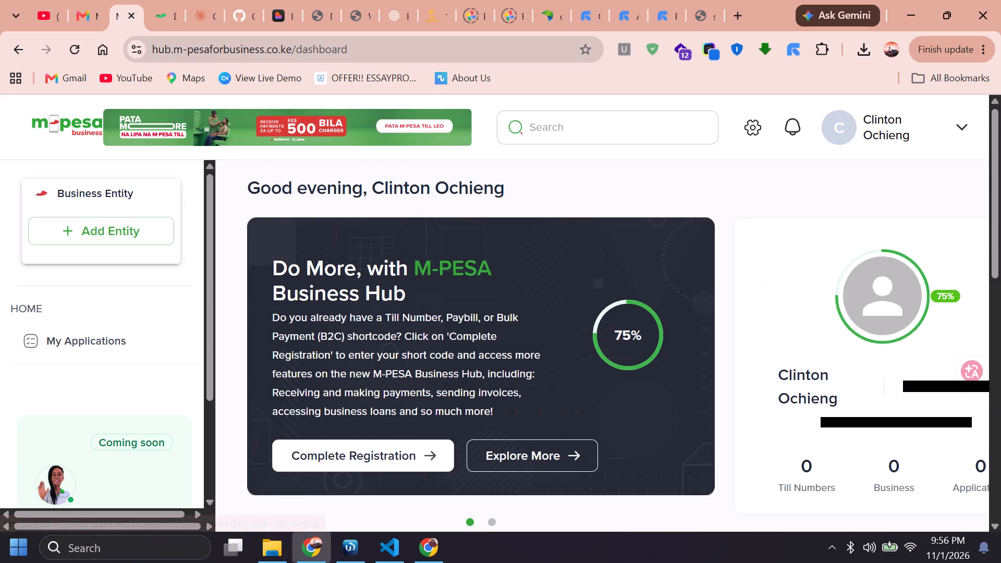
{"action": "scroll", "coordinate": [555, 363], "scroll_direction": "left", "scroll_amount": 2}
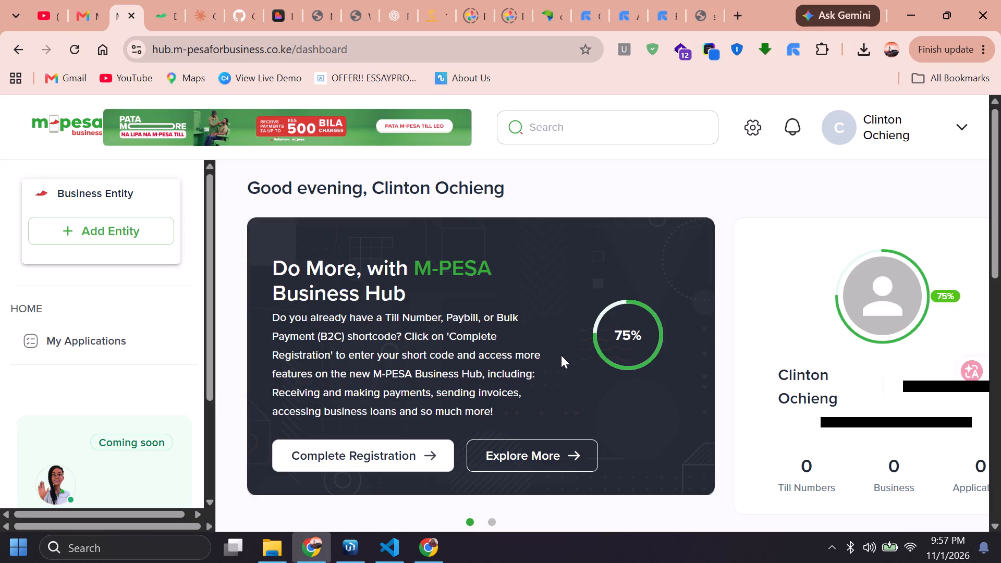
{"action": "scroll", "coordinate": [552, 356], "scroll_direction": "down", "scroll_amount": 2}
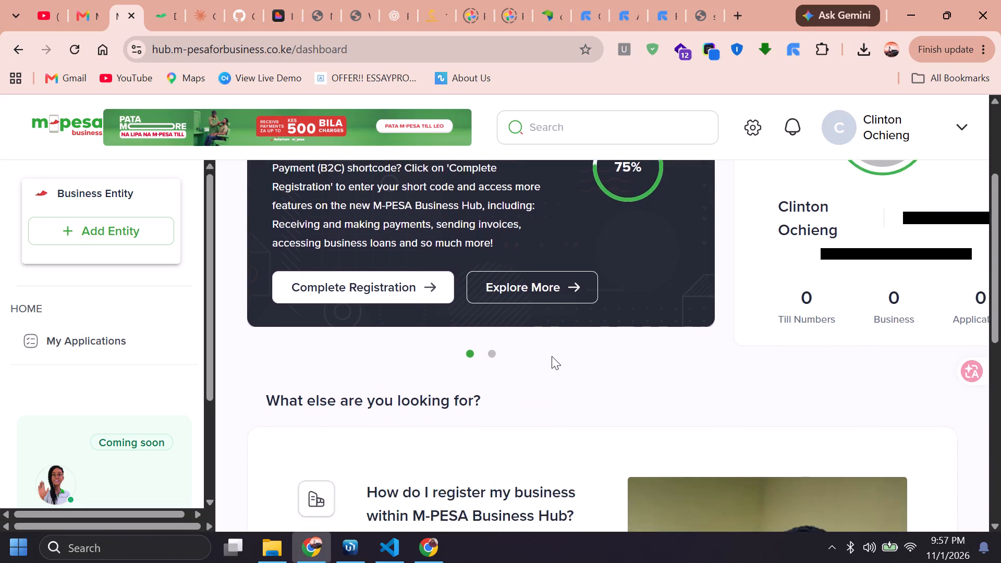
{"action": "scroll", "coordinate": [552, 356], "scroll_direction": "down", "scroll_amount": 4}
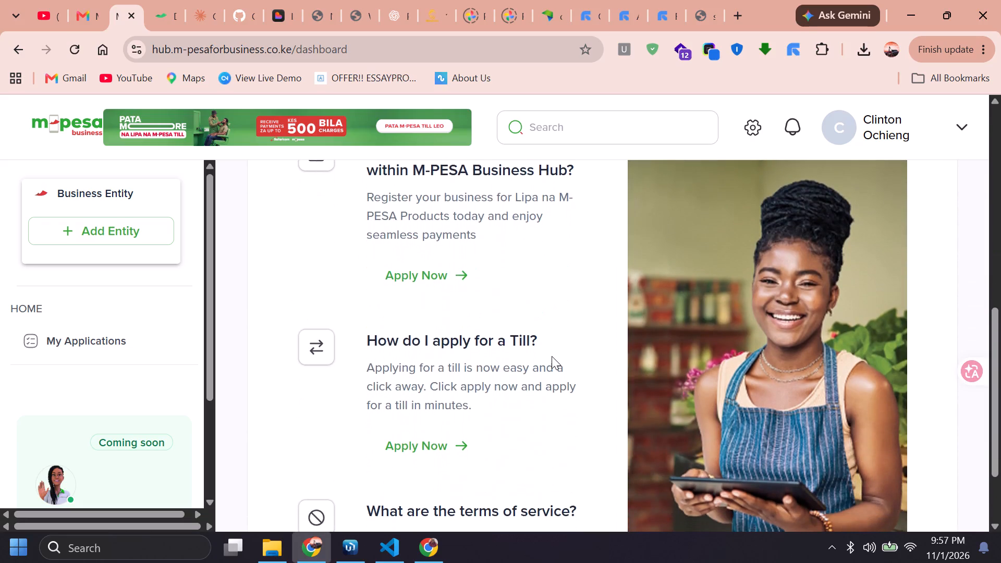
{"action": "scroll", "coordinate": [552, 356], "scroll_direction": "down", "scroll_amount": 1}
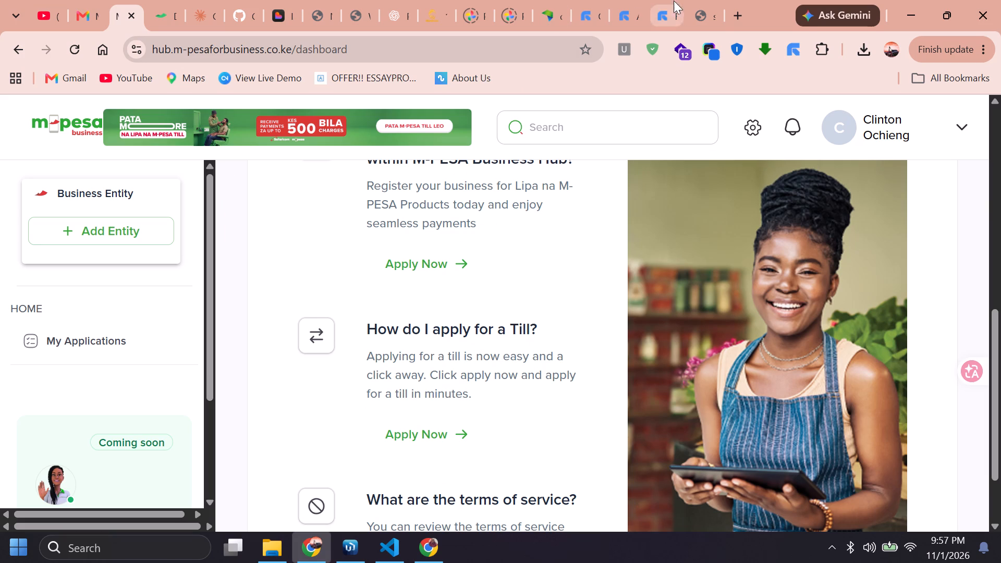
Review the buy goods till details on the Lipa na M-PESA sticker in sticker.pdf.
{"action": "left_click", "coordinate": [700, 3]}
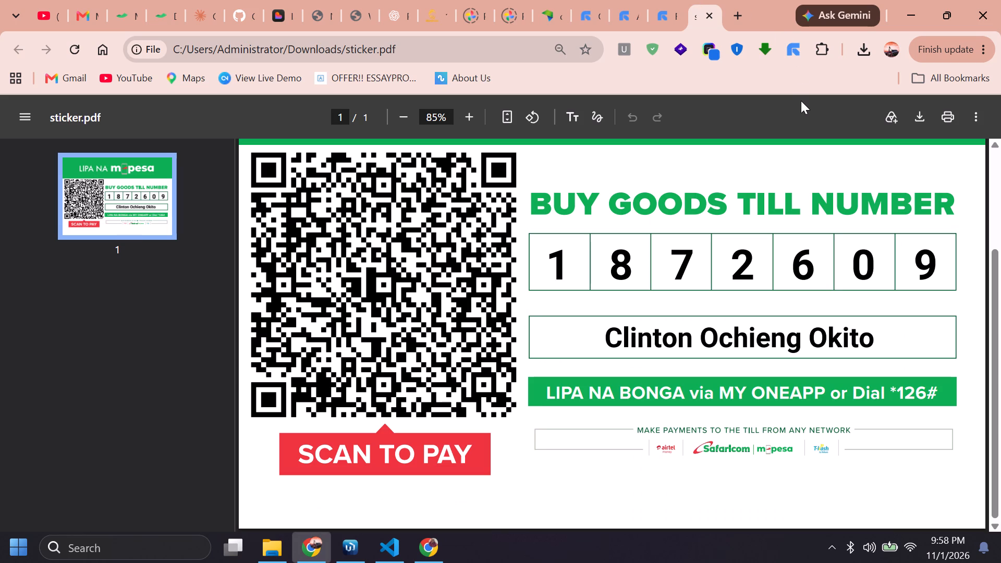
{"action": "scroll", "coordinate": [824, 199], "scroll_direction": "up", "scroll_amount": 3}
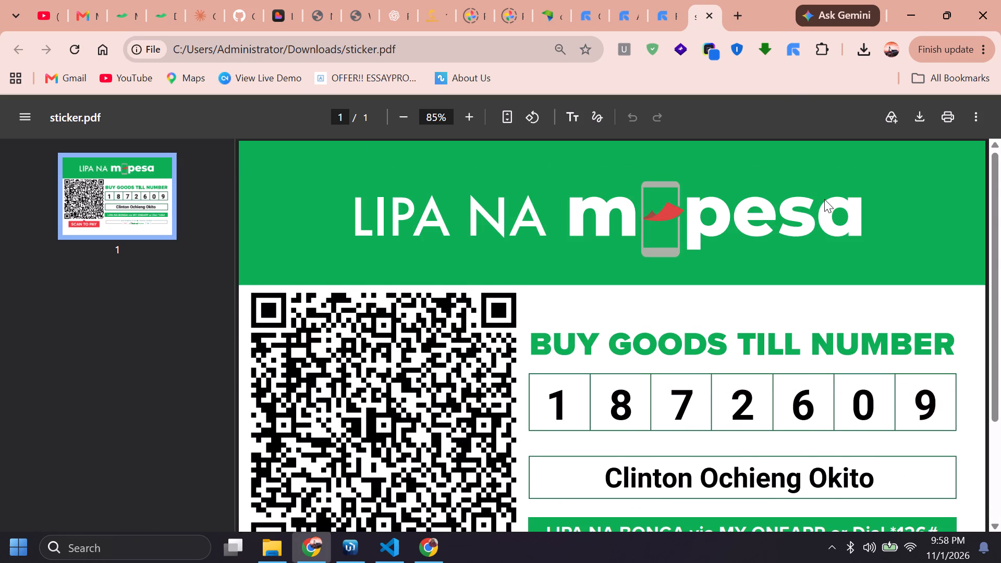
{"action": "scroll", "coordinate": [824, 199], "scroll_direction": "up", "scroll_amount": 1}
{"action": "scroll", "coordinate": [824, 199], "scroll_direction": "down", "scroll_amount": 3}
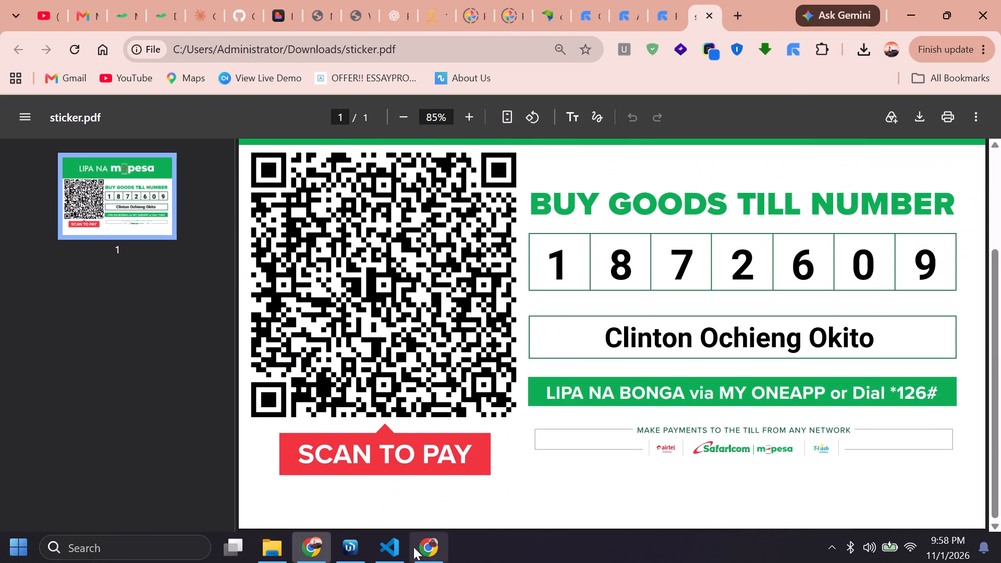
{"action": "left_click", "coordinate": [826, 558]}
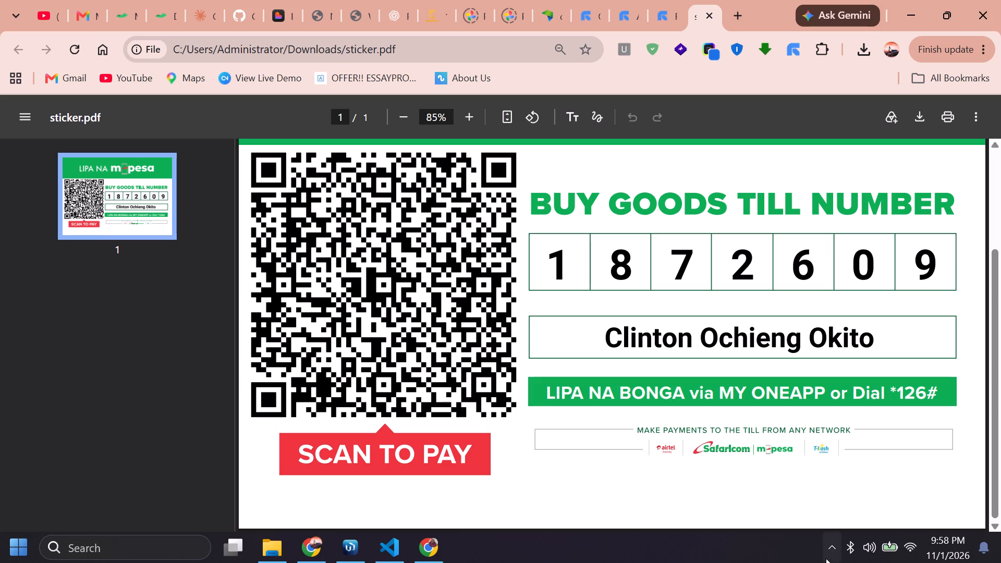